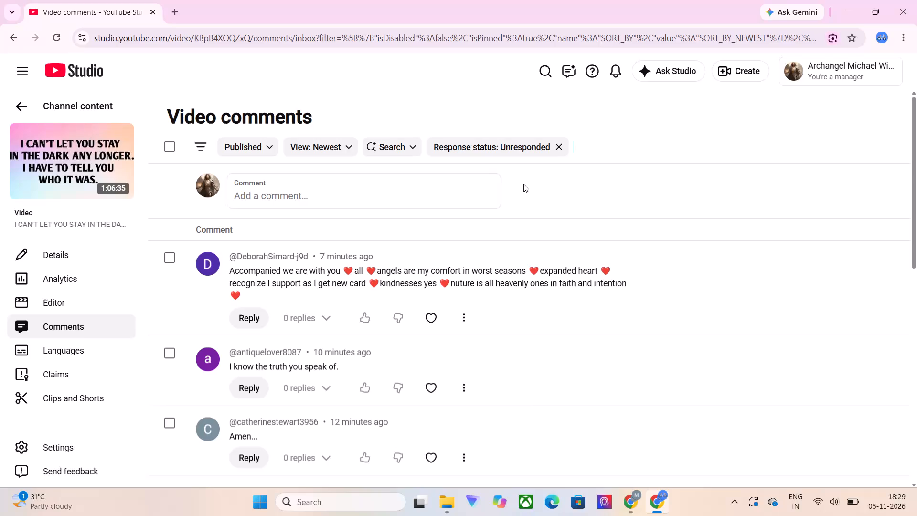
Refresh the unresponded video comments by reapplying the Newest view.
{"action": "left_click", "coordinate": [337, 154]}
{"action": "left_click", "coordinate": [369, 272]}
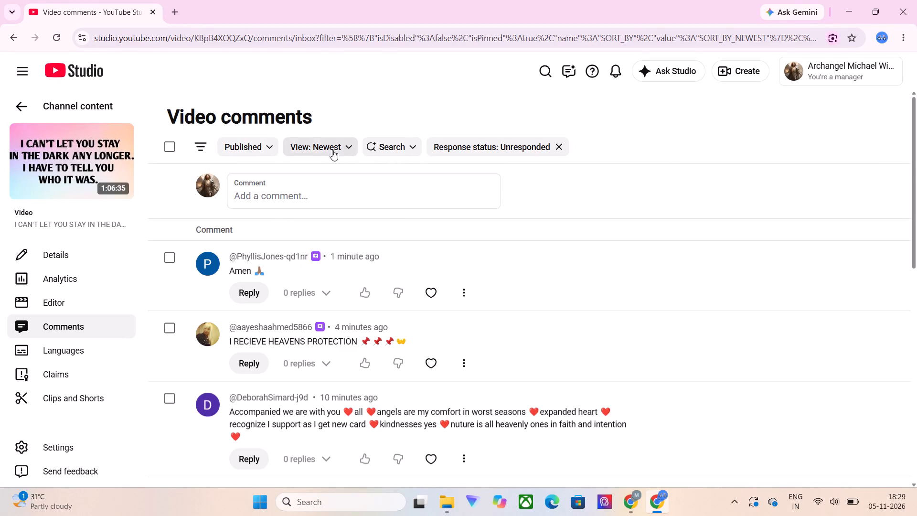
Reply to the newest comment, "Amen 🙏", with the copied donation message linking to buymeacoffee.com/wisdomwhisper.
{"action": "left_click", "coordinate": [253, 295]}
{"action": "right_click", "coordinate": [277, 334]}
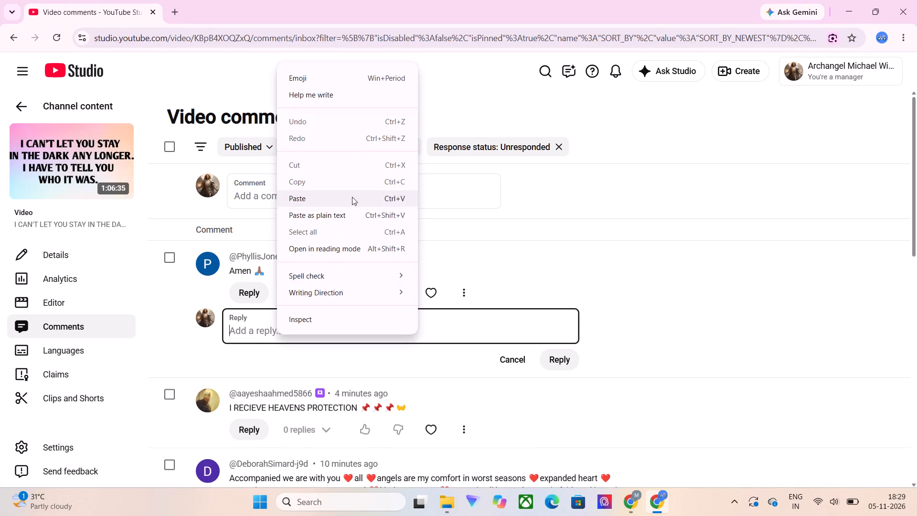
{"action": "left_click", "coordinate": [352, 197]}
{"action": "left_click", "coordinate": [554, 398]}
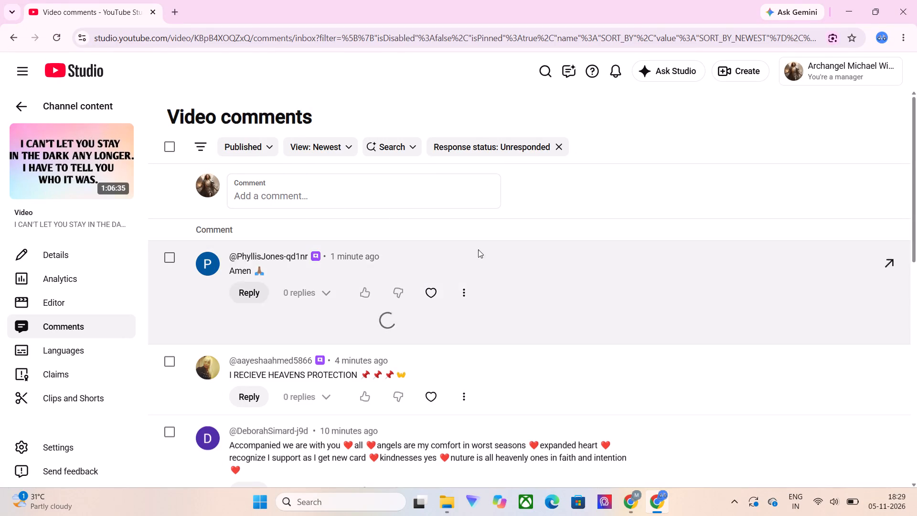
Reapply the Newest view three times to refresh the unresponded comments and check for new ones.
{"action": "scroll", "coordinate": [508, 279], "scroll_direction": "down", "scroll_amount": 3}
{"action": "scroll", "coordinate": [557, 366], "scroll_direction": "down", "scroll_amount": 2}
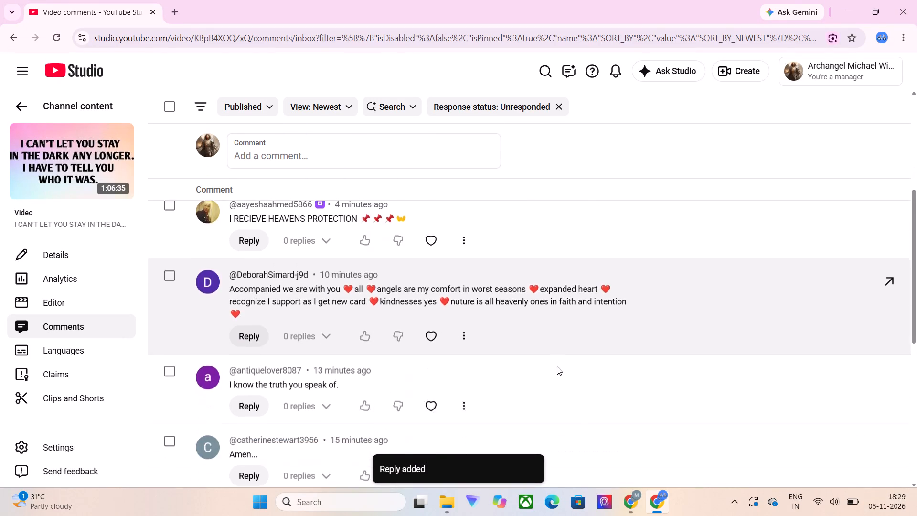
{"action": "scroll", "coordinate": [557, 366], "scroll_direction": "up", "scroll_amount": 5}
{"action": "left_click", "coordinate": [350, 147]}
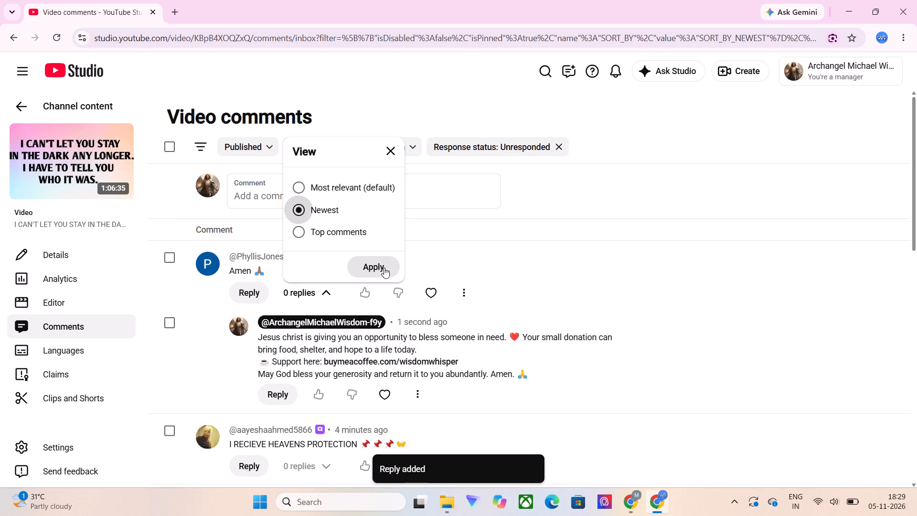
{"action": "left_click", "coordinate": [384, 268]}
{"action": "left_click", "coordinate": [336, 139]}
{"action": "left_click", "coordinate": [368, 261]}
{"action": "left_click", "coordinate": [351, 145]}
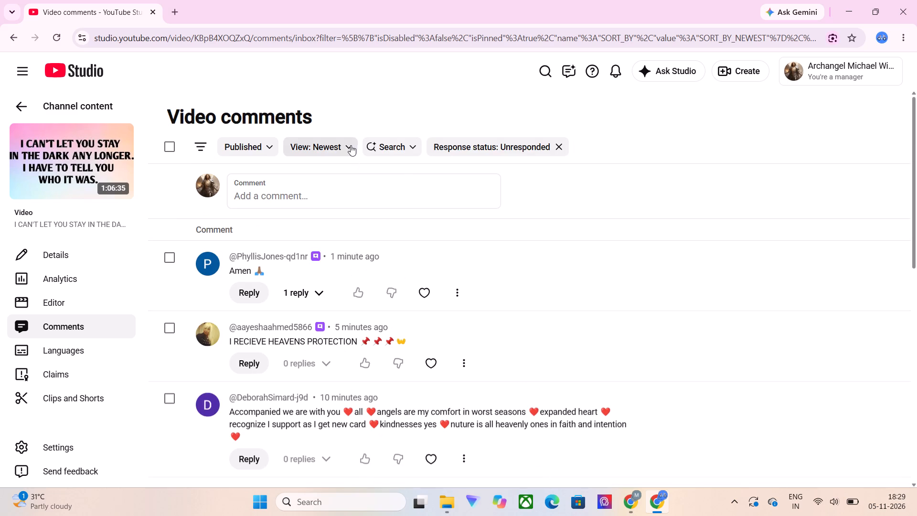
{"action": "left_click", "coordinate": [363, 262]}
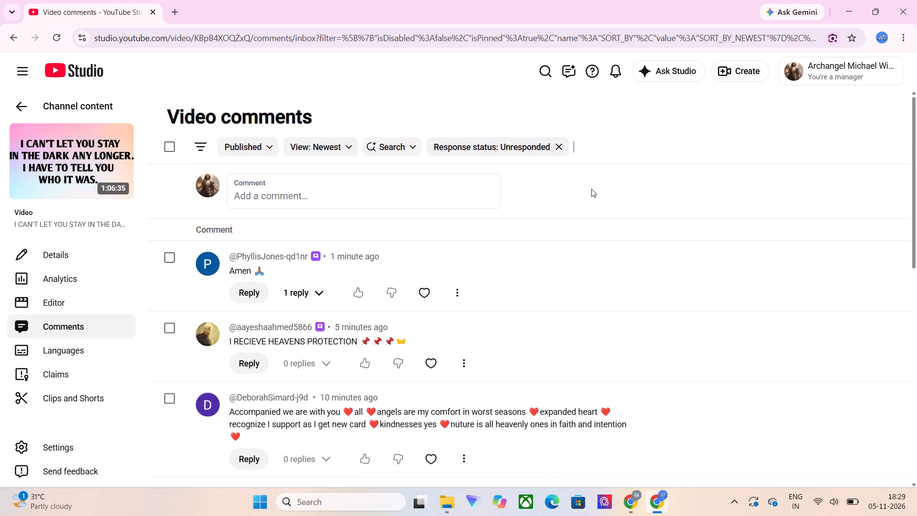
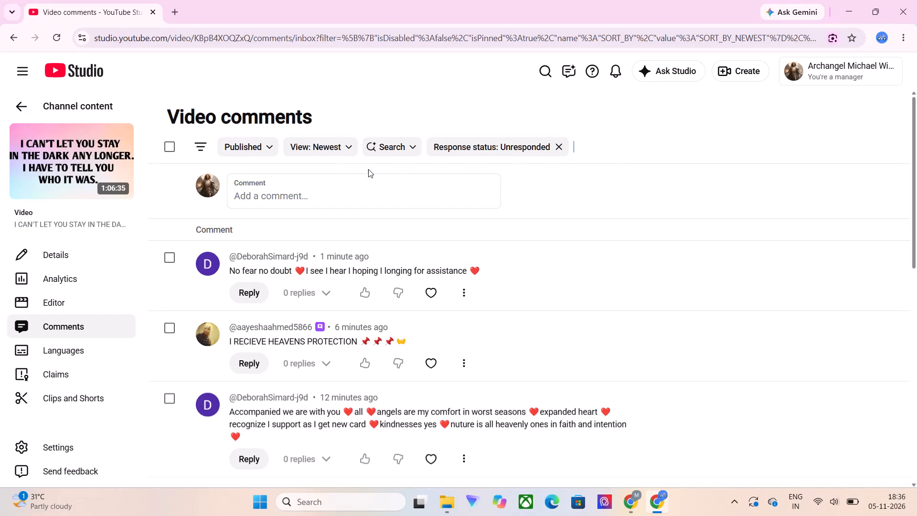
Refresh the unresponded video comments by reapplying the Newest view.
{"action": "left_click", "coordinate": [347, 154]}
{"action": "left_click", "coordinate": [389, 269]}
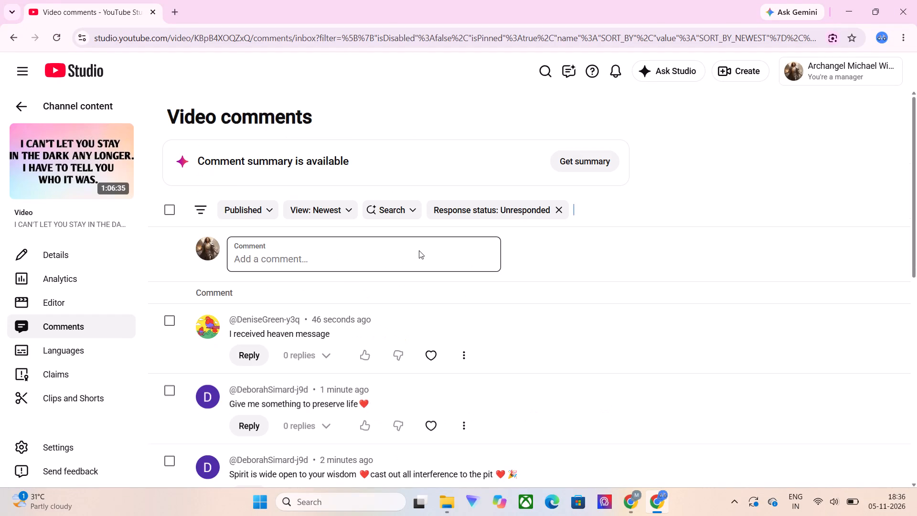
Reply to the comment "I RECEIVE HEAVENS" PROTECTION." with the copied donation message linking to buymeacoffee.com/wisdomwhisper.
{"action": "scroll", "coordinate": [458, 364], "scroll_direction": "down", "scroll_amount": 5}
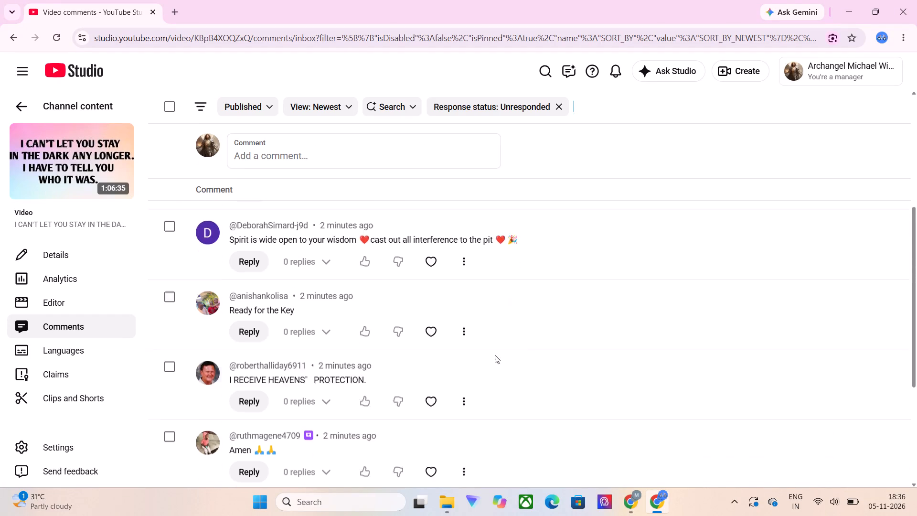
{"action": "left_click", "coordinate": [264, 331]}
{"action": "right_click", "coordinate": [269, 375]}
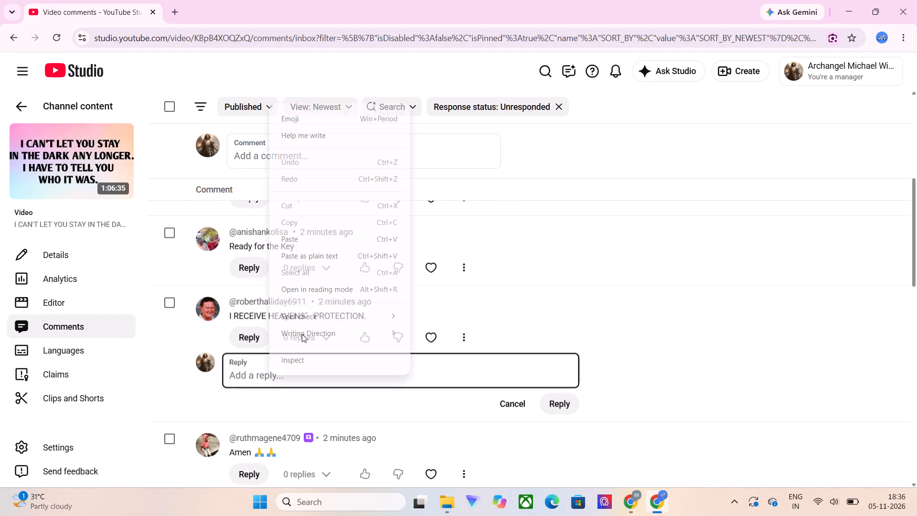
{"action": "left_click", "coordinate": [332, 236]}
{"action": "left_click", "coordinate": [570, 445]}
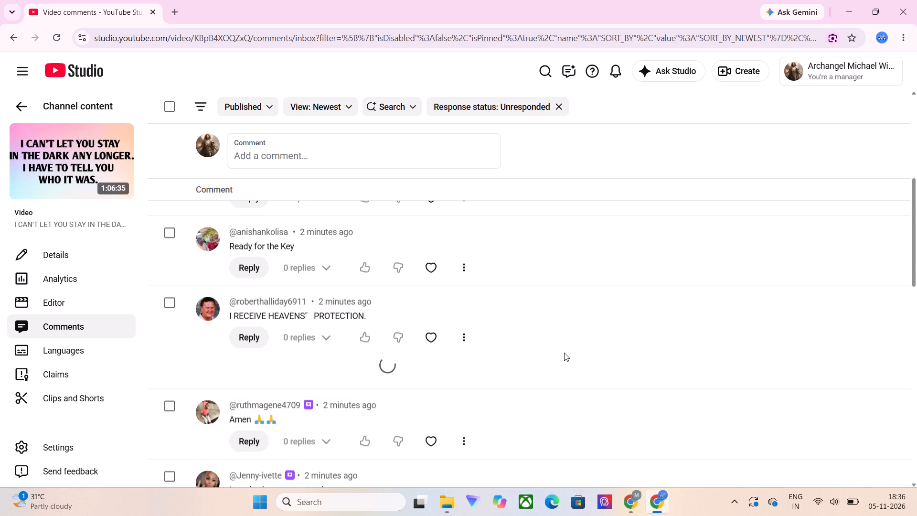
Reply to the comment "Ready for the Key" with the copied donation message.
{"action": "scroll", "coordinate": [564, 353], "scroll_direction": "up", "scroll_amount": 1}
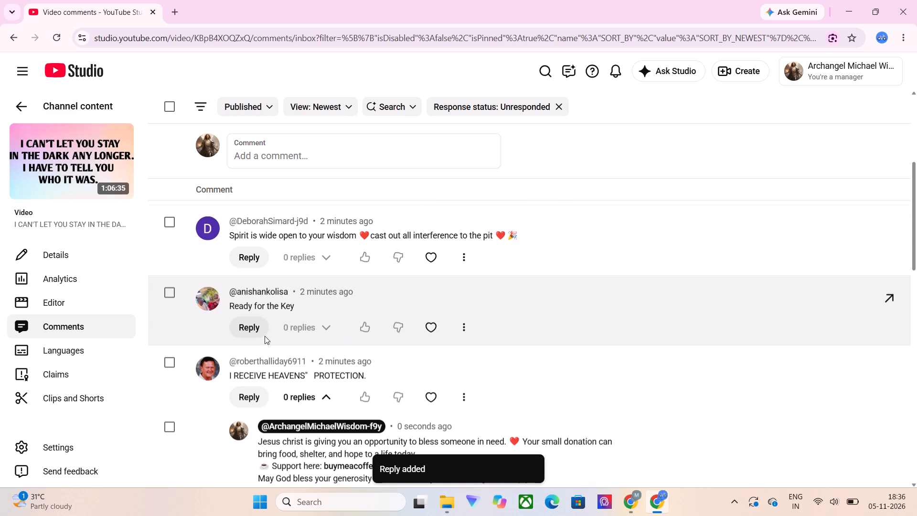
{"action": "left_click", "coordinate": [239, 326]}
{"action": "right_click", "coordinate": [283, 364]}
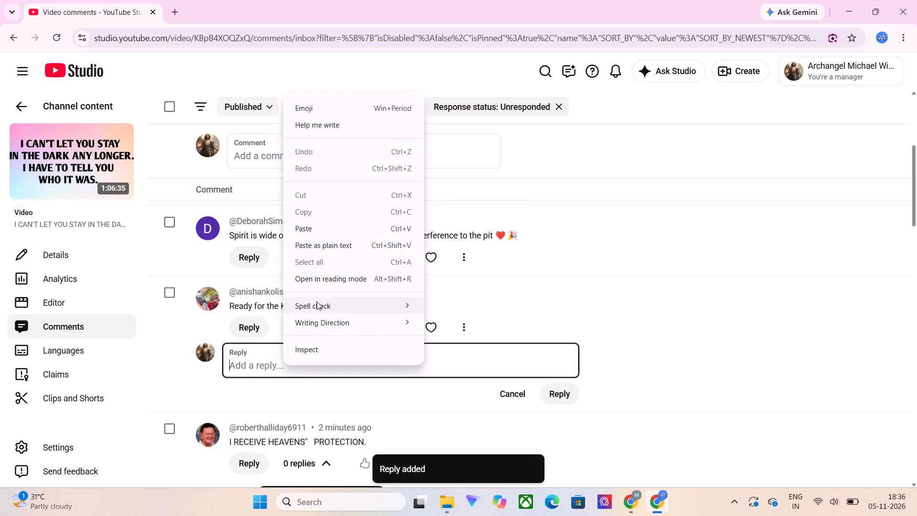
{"action": "left_click", "coordinate": [346, 229]}
{"action": "left_click", "coordinate": [562, 431]}
Reply to the comment "Amen 🙏🙏" with the copied donation message linking to buymeacoffee.com/wisdomwhisper.
{"action": "scroll", "coordinate": [556, 366], "scroll_direction": "up", "scroll_amount": 1}
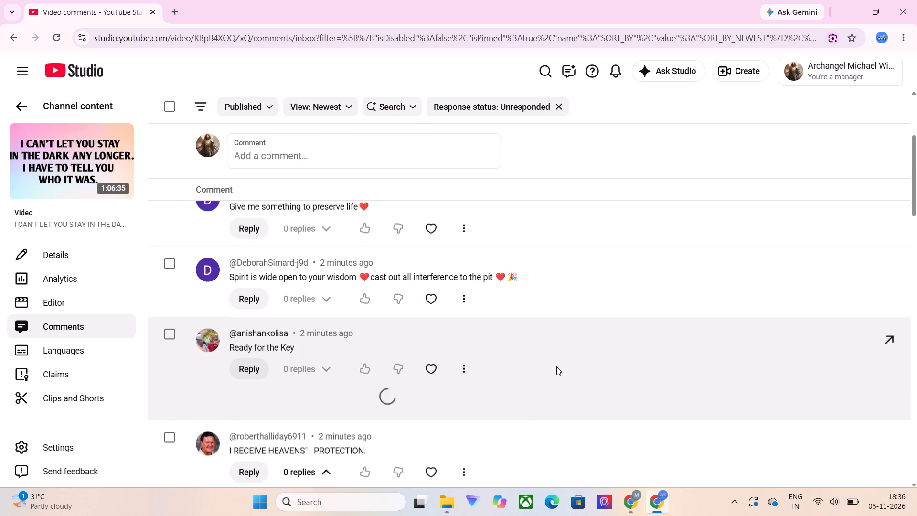
{"action": "scroll", "coordinate": [556, 366], "scroll_direction": "down", "scroll_amount": 8}
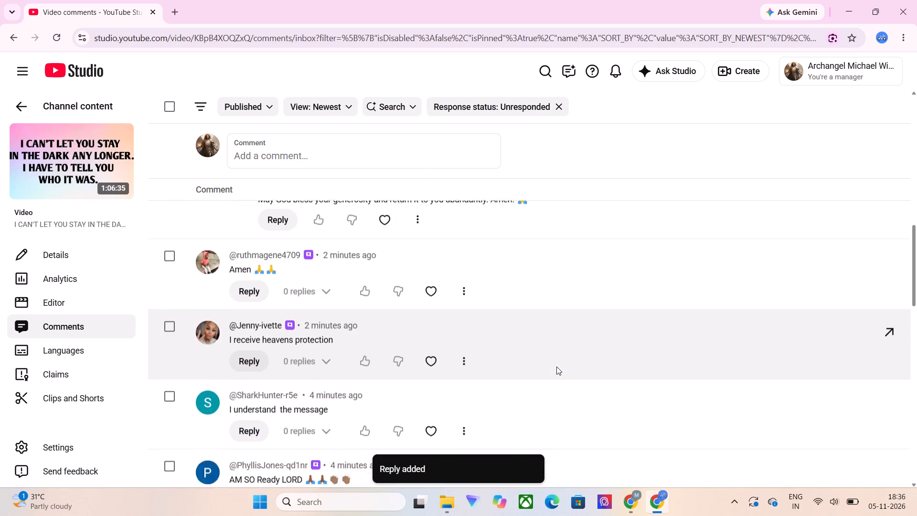
{"action": "left_click", "coordinate": [239, 258]}
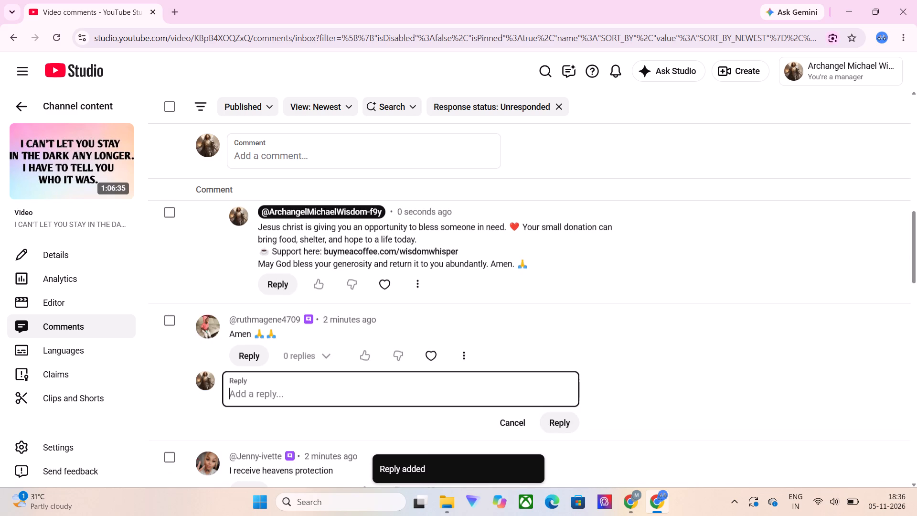
{"action": "right_click", "coordinate": [300, 394]}
{"action": "left_click", "coordinate": [405, 254]}
{"action": "scroll", "coordinate": [633, 382], "scroll_direction": "down", "scroll_amount": 2}
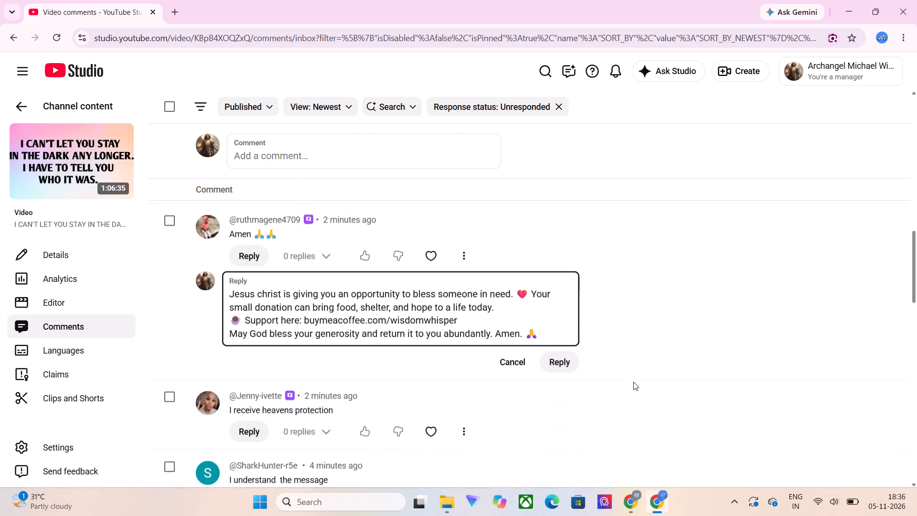
{"action": "left_click", "coordinate": [558, 345]}
Reply to the single red heart comment, just below "Glory to Jesus", with the copied donation message.
{"action": "scroll", "coordinate": [542, 381], "scroll_direction": "up", "scroll_amount": 3}
{"action": "scroll", "coordinate": [542, 381], "scroll_direction": "down", "scroll_amount": 2}
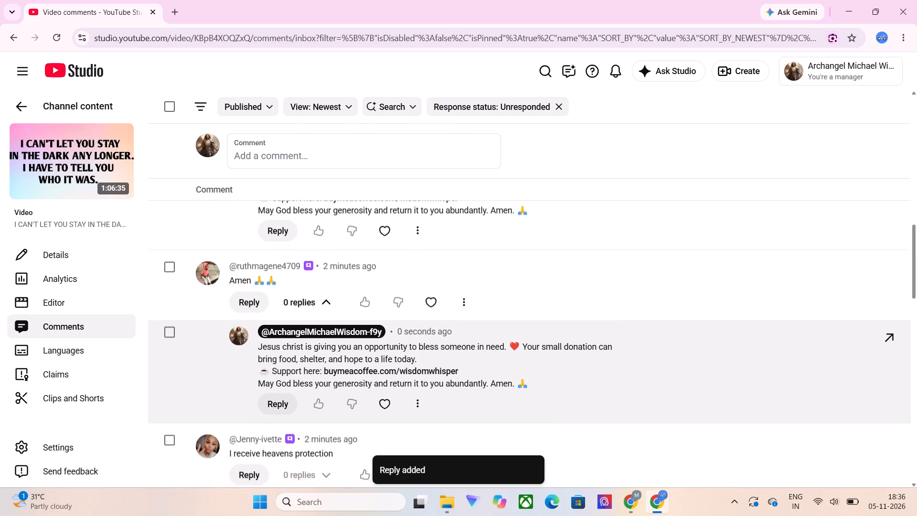
{"action": "scroll", "coordinate": [542, 381], "scroll_direction": "down", "scroll_amount": 4}
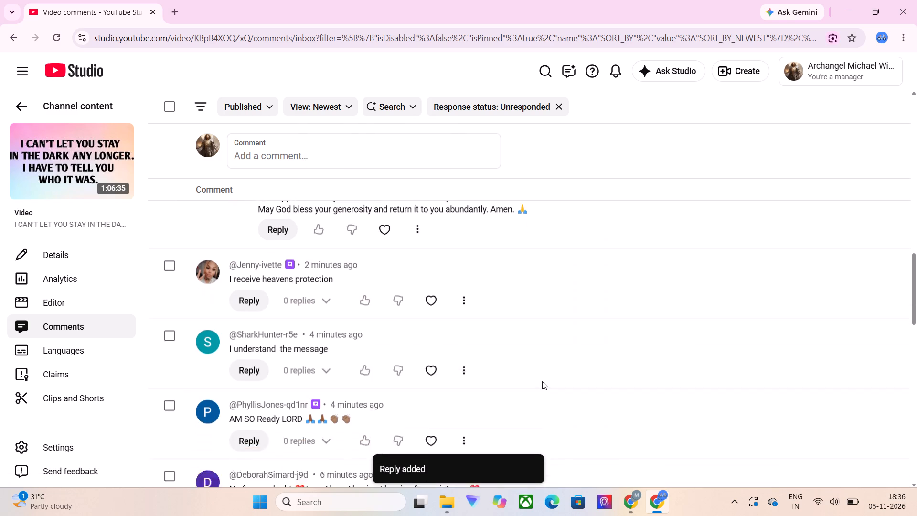
{"action": "scroll", "coordinate": [542, 381], "scroll_direction": "down", "scroll_amount": 2}
{"action": "scroll", "coordinate": [542, 381], "scroll_direction": "up", "scroll_amount": 5}
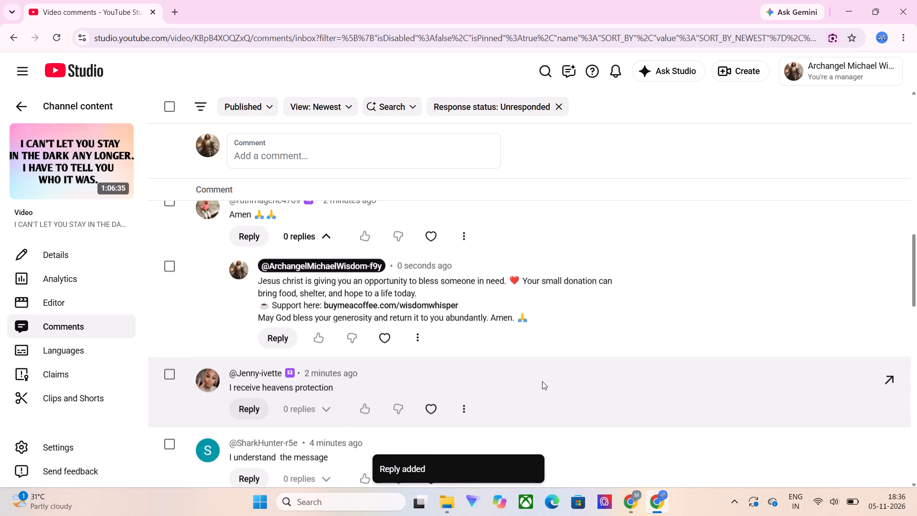
{"action": "scroll", "coordinate": [542, 381], "scroll_direction": "down", "scroll_amount": 7}
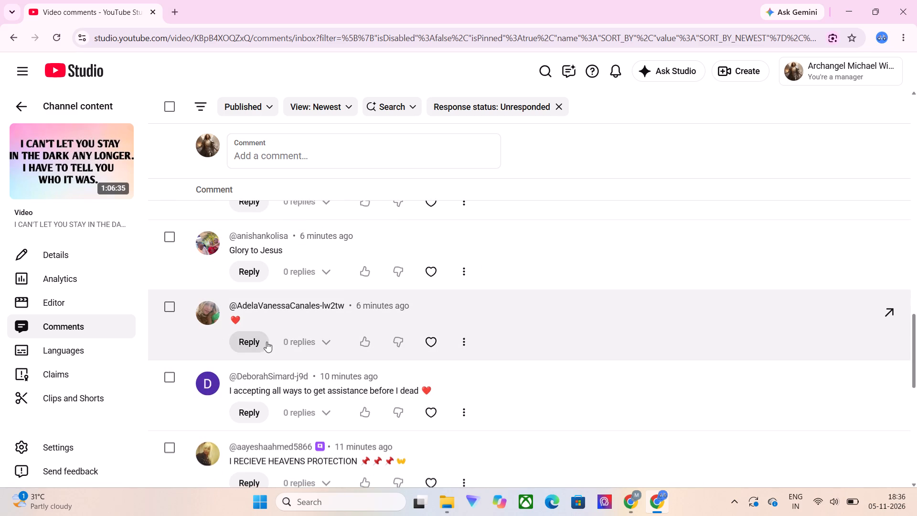
{"action": "left_click", "coordinate": [256, 343]}
{"action": "right_click", "coordinate": [295, 378]}
{"action": "left_click", "coordinate": [377, 251]}
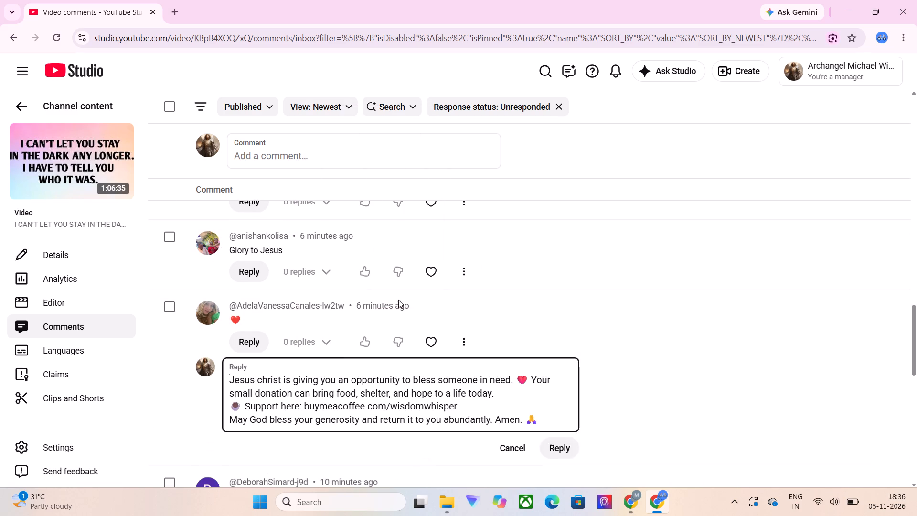
{"action": "left_click", "coordinate": [570, 452]}
Reapply the Newest view twice to refresh the unresponded comments and check the latest ones.
{"action": "scroll", "coordinate": [545, 369], "scroll_direction": "down", "scroll_amount": 3}
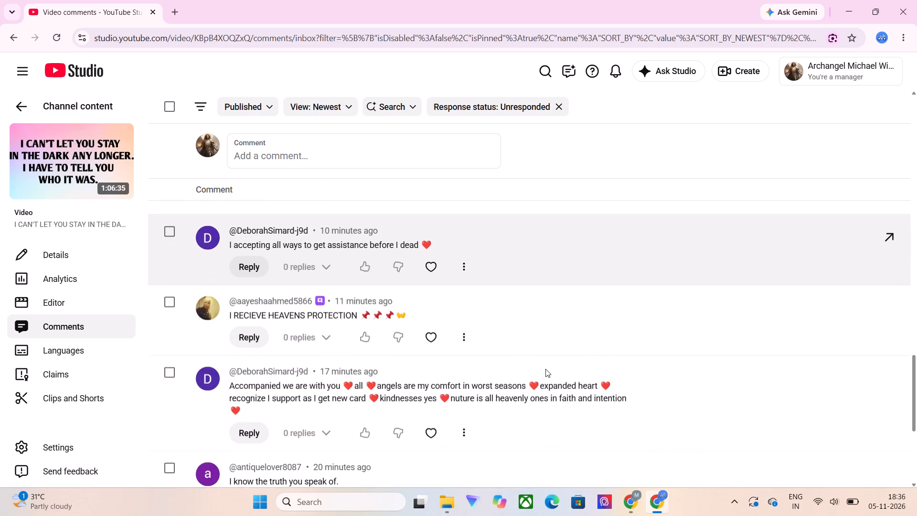
{"action": "scroll", "coordinate": [545, 369], "scroll_direction": "up", "scroll_amount": 20}
{"action": "scroll", "coordinate": [545, 369], "scroll_direction": "up", "scroll_amount": 8}
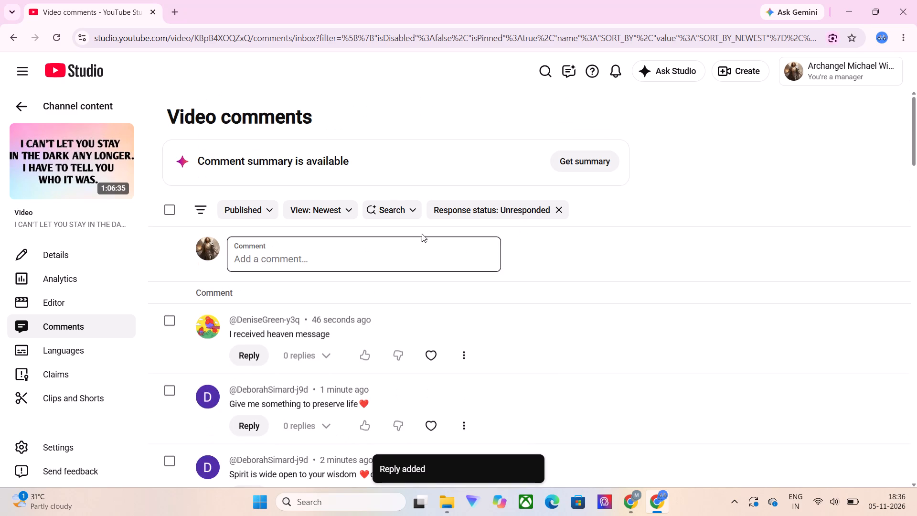
{"action": "left_click", "coordinate": [317, 203]}
{"action": "left_click", "coordinate": [381, 323]}
{"action": "left_click", "coordinate": [343, 209]}
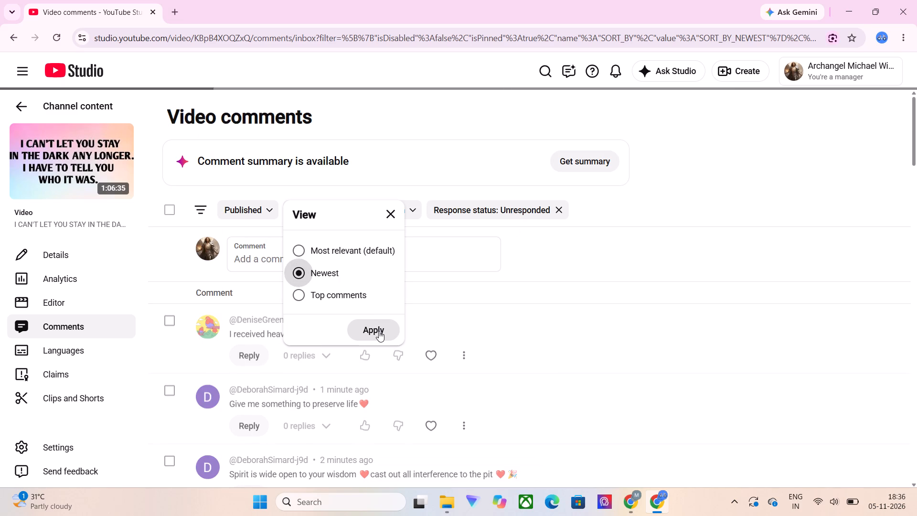
{"action": "left_click", "coordinate": [381, 324]}
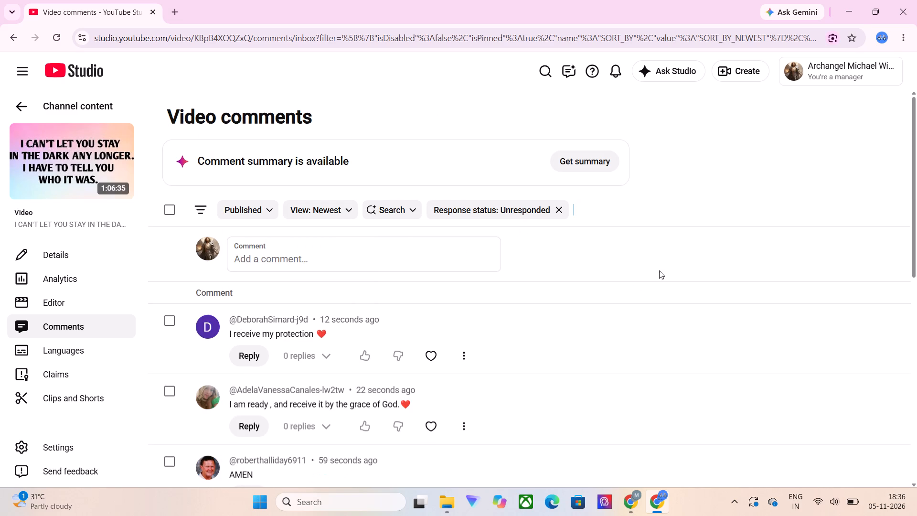
{"action": "scroll", "coordinate": [662, 269], "scroll_direction": "down", "scroll_amount": 4}
{"action": "scroll", "coordinate": [665, 303], "scroll_direction": "up", "scroll_amount": 5}
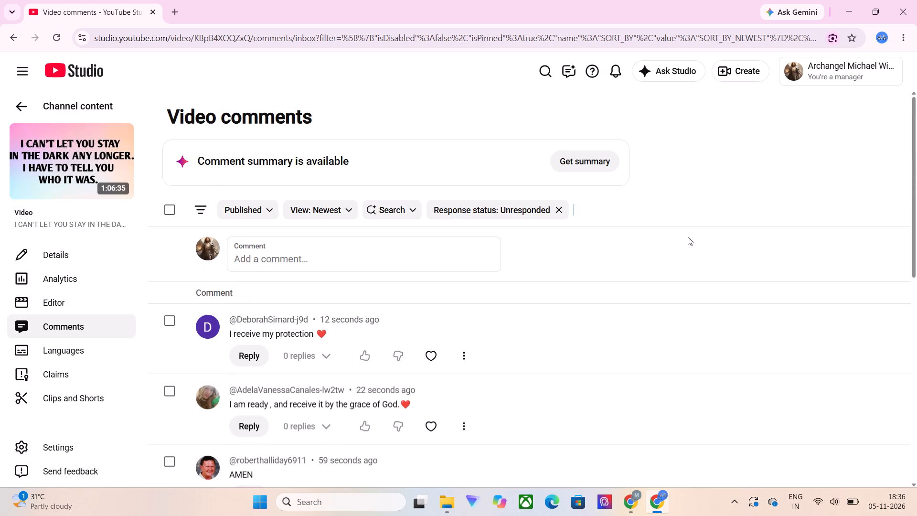
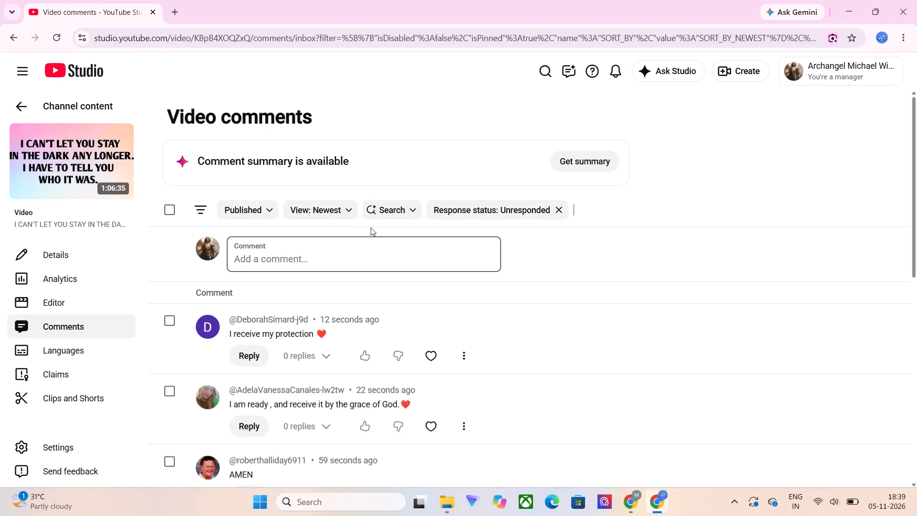
Reapply the Newest view to refresh the list of unresponded comments.
{"action": "left_click", "coordinate": [340, 214]}
{"action": "left_click", "coordinate": [380, 323]}
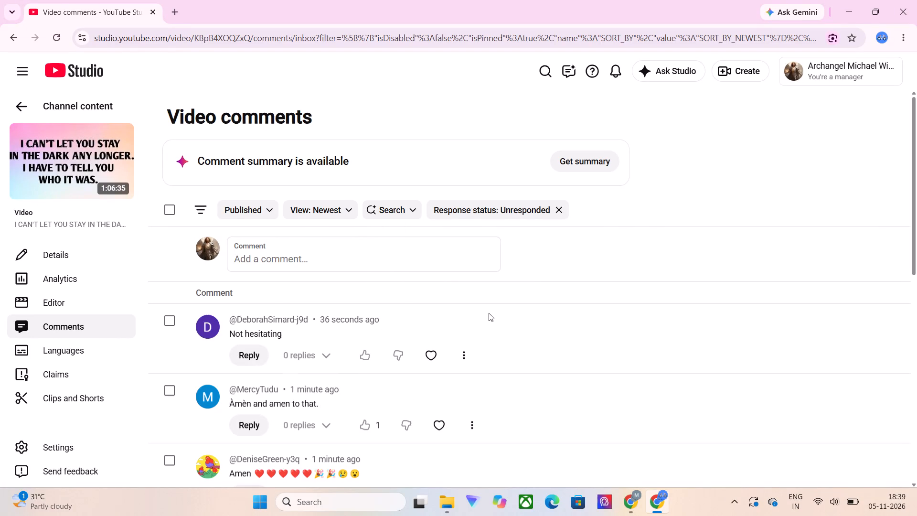
Reply to the comment "Àmèn and amen to that." with the copied donation message linking to buymeacoffee.com/wisdomwhisper.
{"action": "scroll", "coordinate": [505, 391], "scroll_direction": "down", "scroll_amount": 1}
{"action": "left_click", "coordinate": [246, 364]}
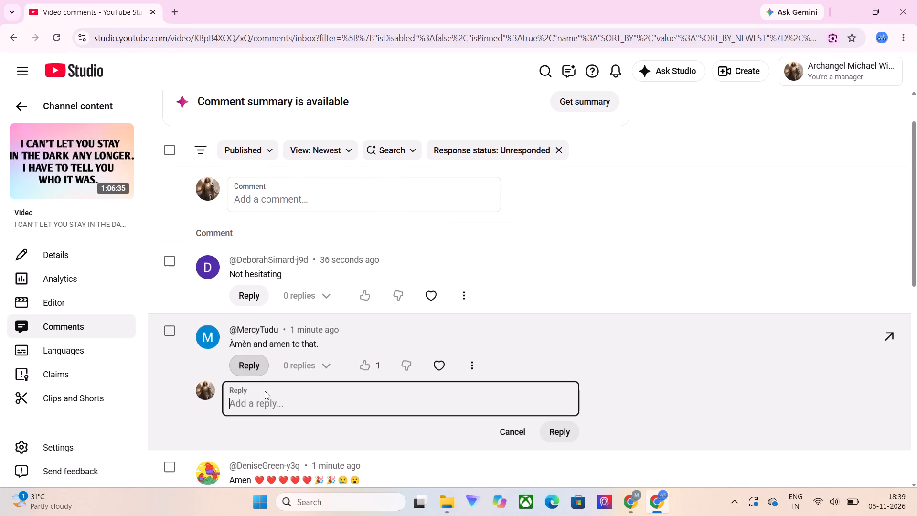
{"action": "right_click", "coordinate": [266, 403]}
{"action": "left_click", "coordinate": [324, 264]}
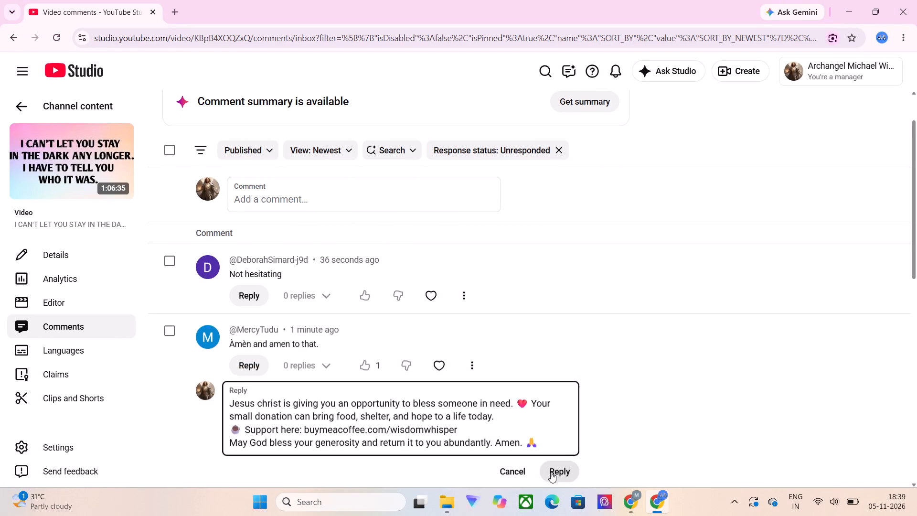
{"action": "left_click", "coordinate": [551, 472]}
Reply to the comment beginning "GOD I HAVE NO FINANCES AT SUCH A TIME AS THIS" with the copied donation message.
{"action": "scroll", "coordinate": [577, 305], "scroll_direction": "down", "scroll_amount": 4}
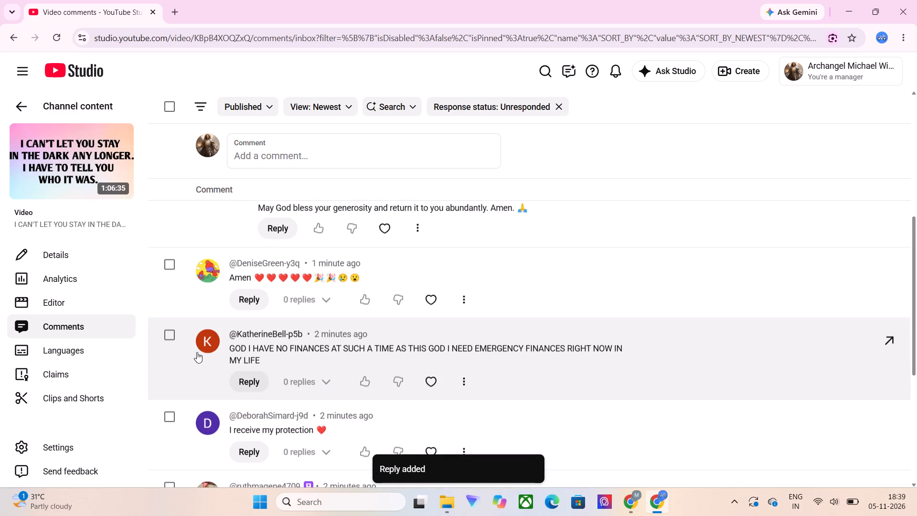
{"action": "left_click", "coordinate": [240, 387]}
{"action": "right_click", "coordinate": [296, 410]}
{"action": "right_click", "coordinate": [287, 419]}
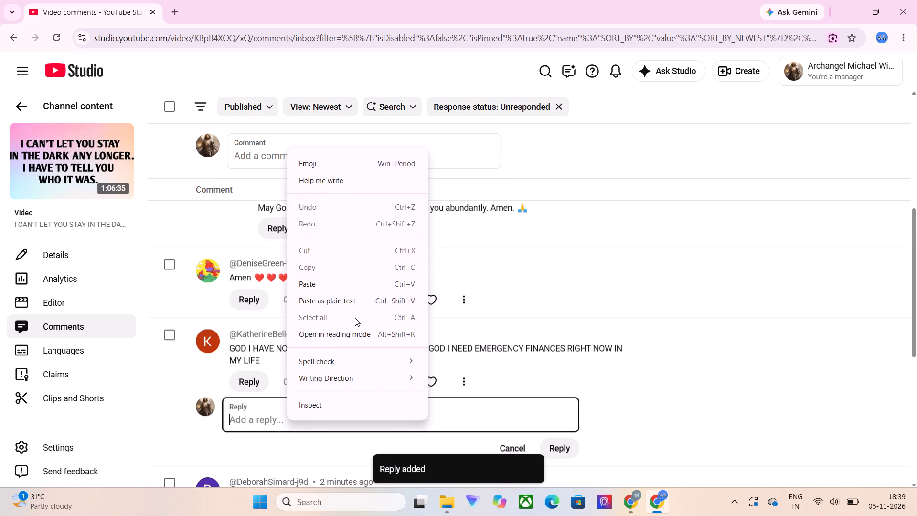
{"action": "left_click", "coordinate": [365, 277]}
{"action": "scroll", "coordinate": [672, 294], "scroll_direction": "down", "scroll_amount": 3}
{"action": "left_click", "coordinate": [564, 317]}
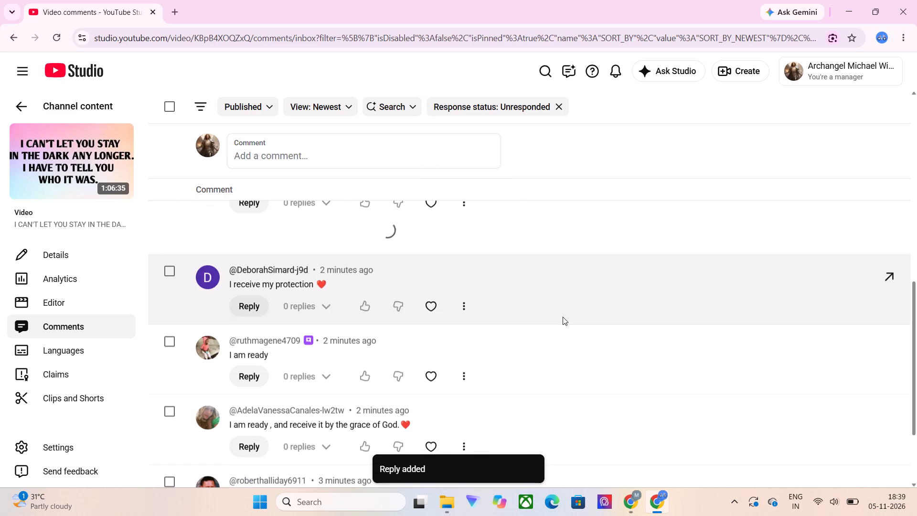
Look through the remaining comments further down, and reapply the Newest view twice to refresh the unresponded list.
{"action": "scroll", "coordinate": [563, 363], "scroll_direction": "down", "scroll_amount": 5}
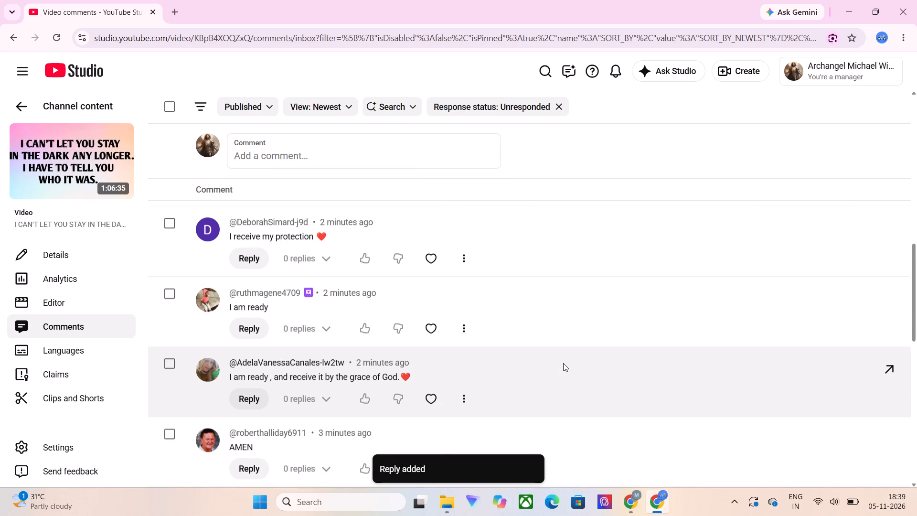
{"action": "scroll", "coordinate": [563, 363], "scroll_direction": "down", "scroll_amount": 2}
{"action": "scroll", "coordinate": [563, 363], "scroll_direction": "up", "scroll_amount": 15}
{"action": "scroll", "coordinate": [452, 307], "scroll_direction": "up", "scroll_amount": 2}
{"action": "left_click", "coordinate": [347, 212]}
{"action": "left_click", "coordinate": [364, 339]}
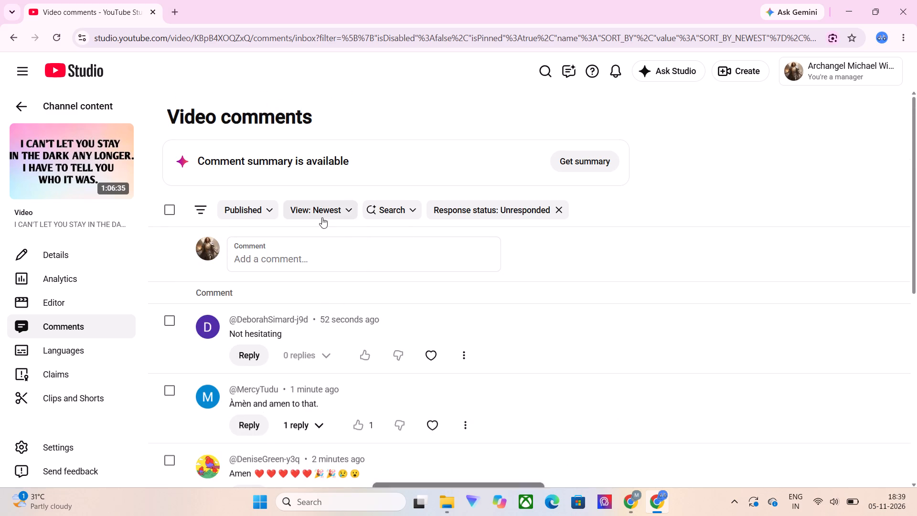
{"action": "left_click", "coordinate": [335, 210]}
{"action": "left_click", "coordinate": [358, 327]}
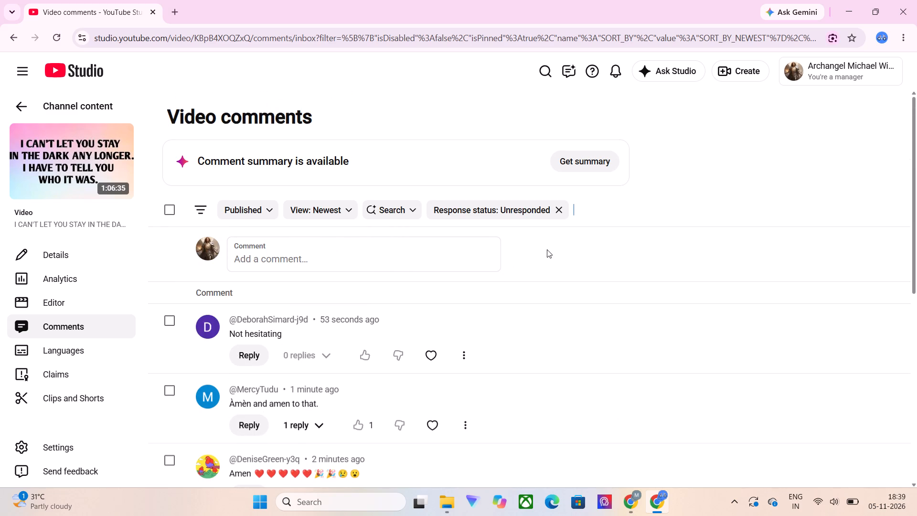
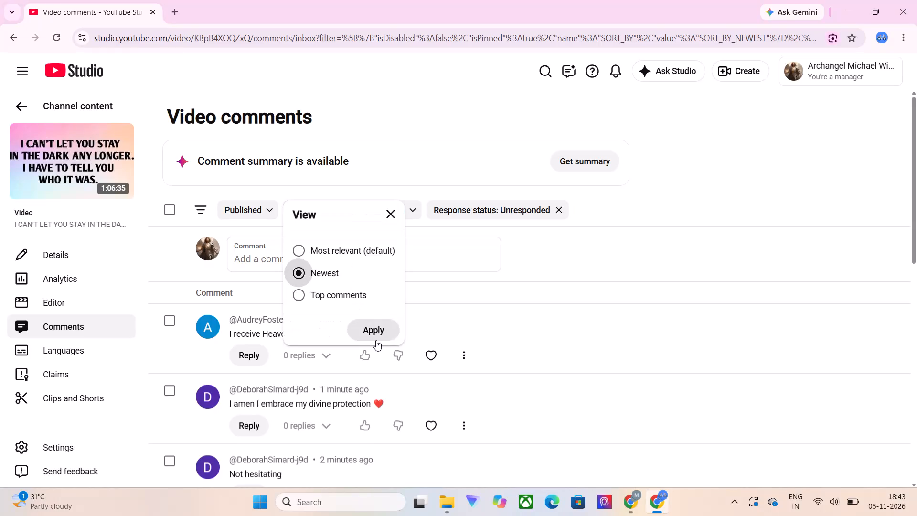
Reapply the Newest view to refresh the list of unresponded comments.
{"action": "left_click", "coordinate": [376, 340]}
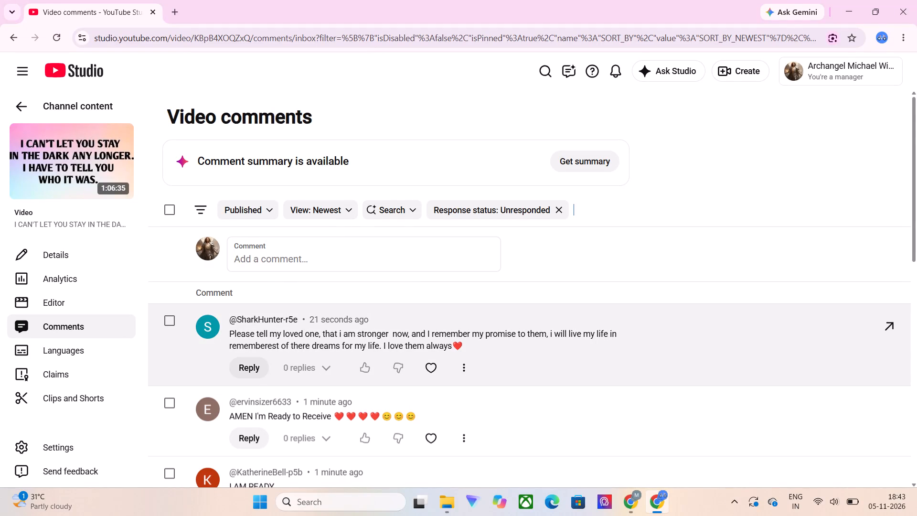
Reply to the comment beginning "Please tell my loved one, that i am stronger now" with the copied donation message linking to buymeacoffee.com/wisdomwhisper.
{"action": "left_click", "coordinate": [259, 369]}
{"action": "right_click", "coordinate": [281, 402]}
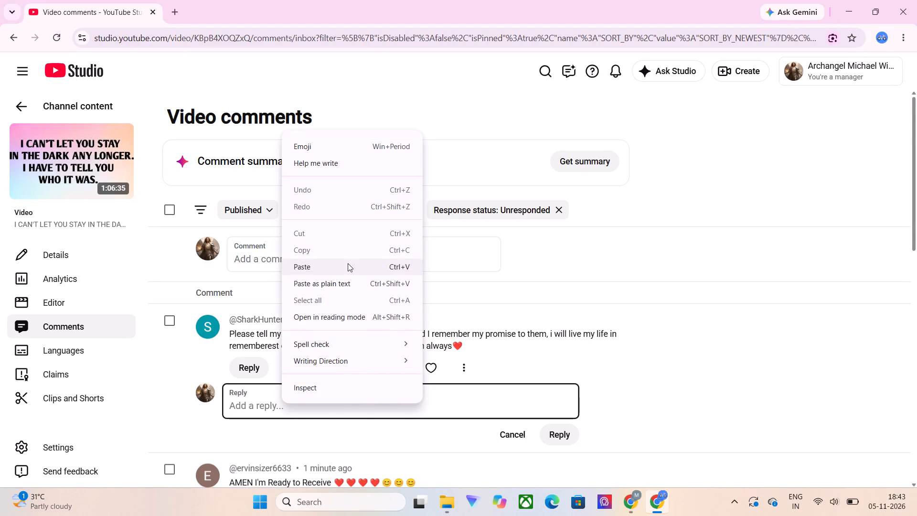
{"action": "left_click", "coordinate": [348, 263]}
{"action": "scroll", "coordinate": [608, 377], "scroll_direction": "down", "scroll_amount": 1}
{"action": "double_click", "coordinate": [568, 406]}
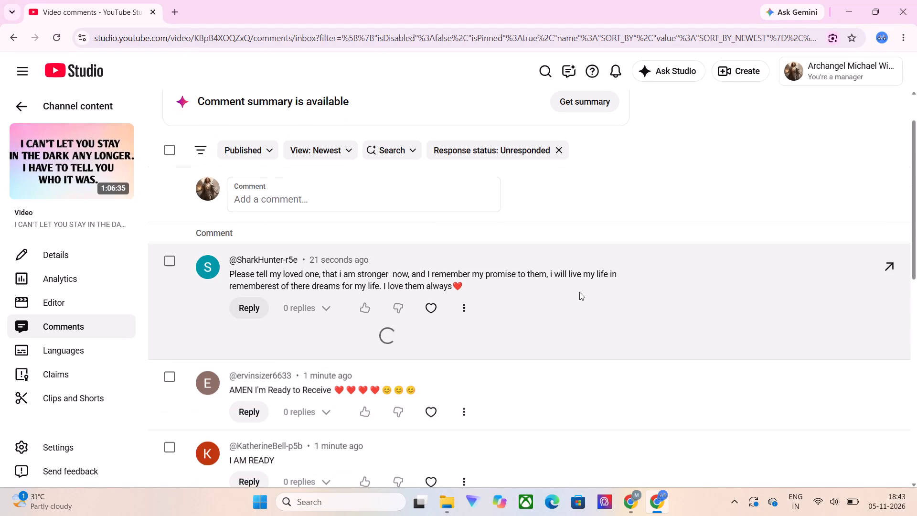
Reply to the comment "AMEN I'm Ready to Receive" with the copied donation message.
{"action": "scroll", "coordinate": [579, 291], "scroll_direction": "down", "scroll_amount": 2}
{"action": "left_click", "coordinate": [252, 363]}
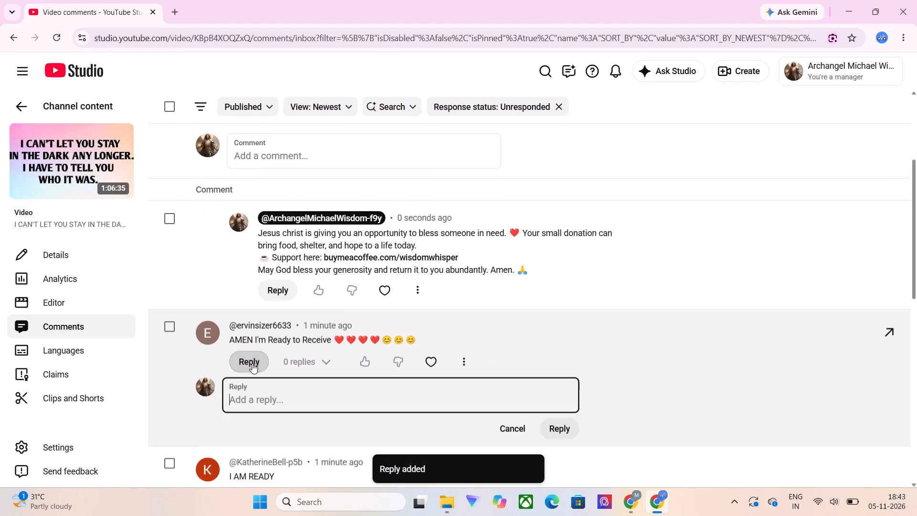
{"action": "right_click", "coordinate": [270, 405]}
{"action": "left_click", "coordinate": [334, 266]}
{"action": "scroll", "coordinate": [624, 335], "scroll_direction": "down", "scroll_amount": 2}
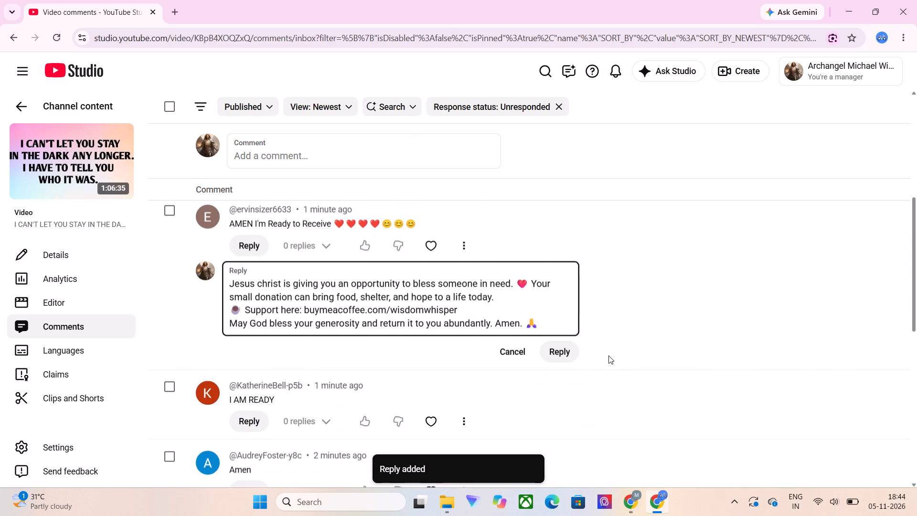
{"action": "left_click", "coordinate": [567, 352]}
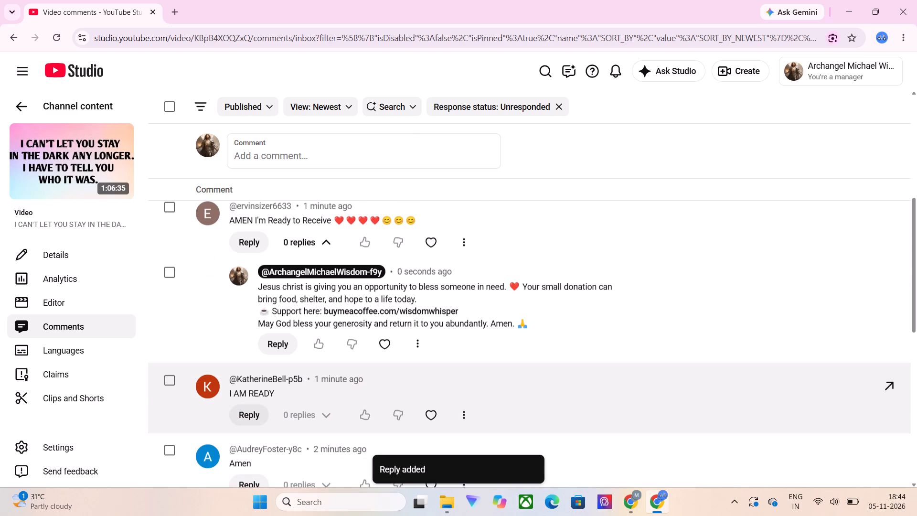
Reply to the comment "I AM READY" with the copied donation message.
{"action": "left_click", "coordinate": [245, 414]}
{"action": "right_click", "coordinate": [273, 451]}
{"action": "left_click", "coordinate": [342, 319]}
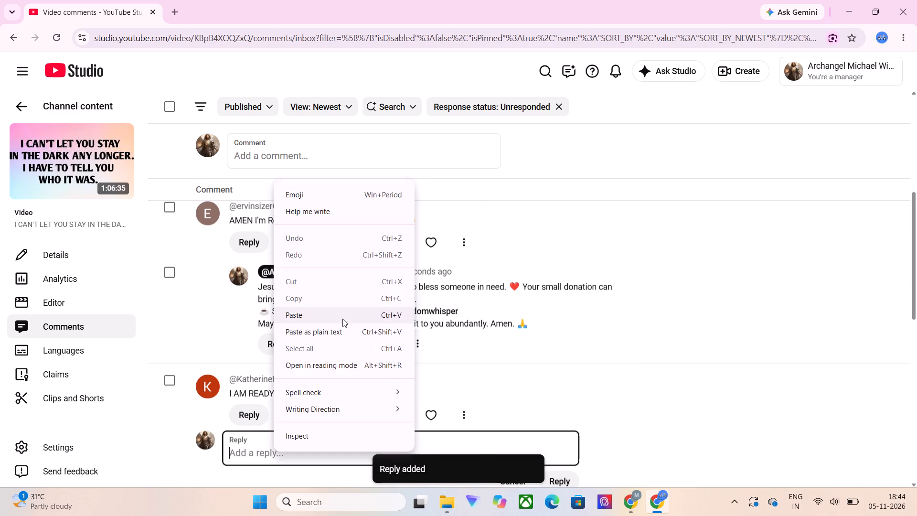
{"action": "scroll", "coordinate": [594, 364], "scroll_direction": "down", "scroll_amount": 2}
{"action": "left_click", "coordinate": [555, 391]}
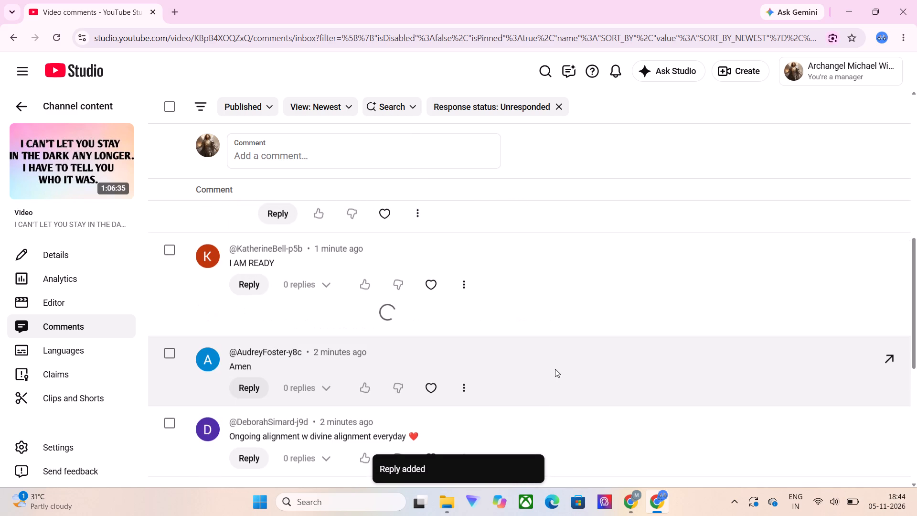
Glance over the remaining older comments, and reapply the Newest view twice to refresh the unresponded list.
{"action": "scroll", "coordinate": [555, 369], "scroll_direction": "down", "scroll_amount": 3}
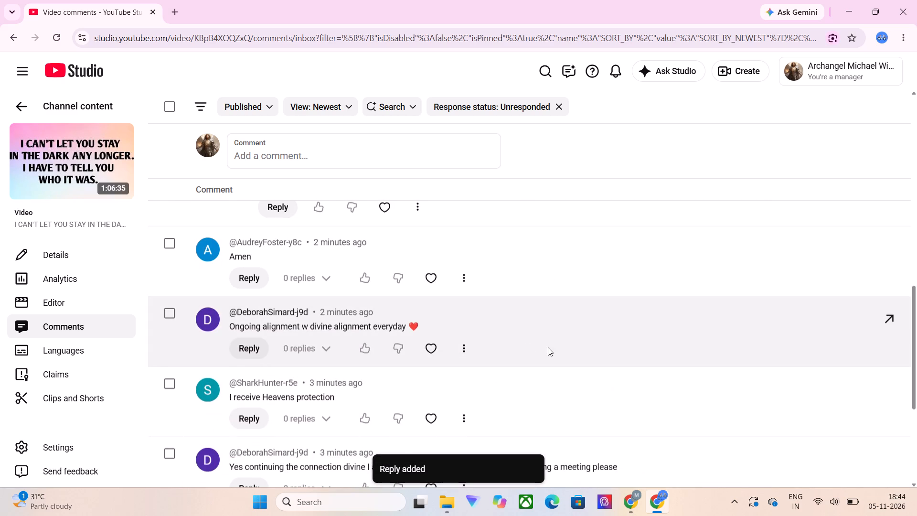
{"action": "scroll", "coordinate": [548, 347], "scroll_direction": "up", "scroll_amount": 12}
{"action": "double_click", "coordinate": [324, 204]}
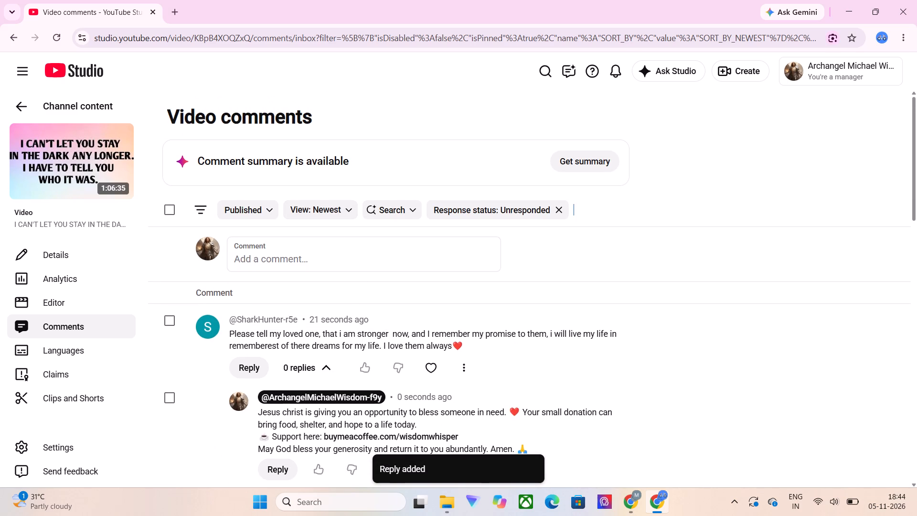
{"action": "left_click", "coordinate": [339, 215]}
{"action": "left_click", "coordinate": [360, 321]}
{"action": "left_click", "coordinate": [353, 217]}
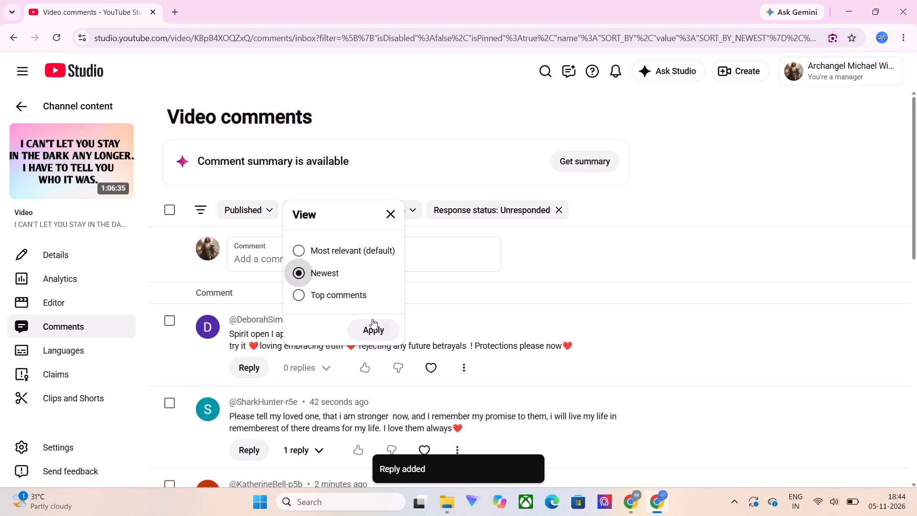
{"action": "left_click", "coordinate": [378, 335]}
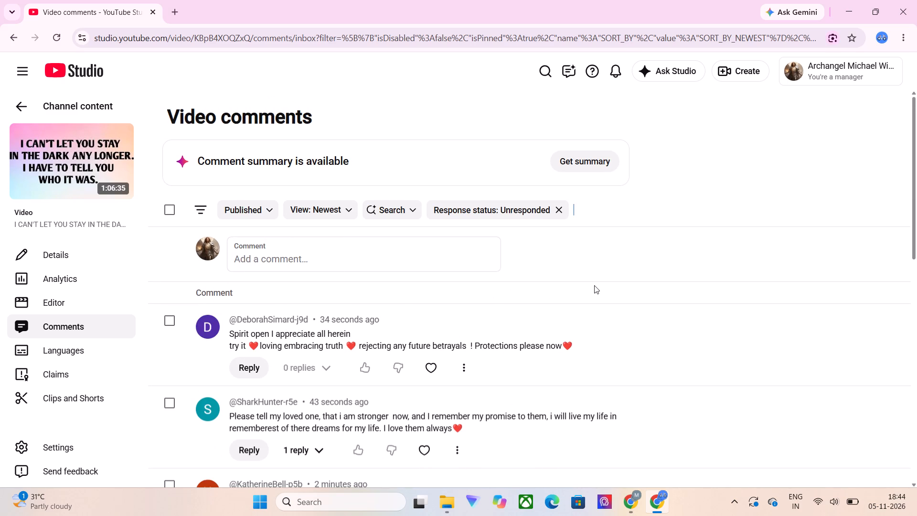
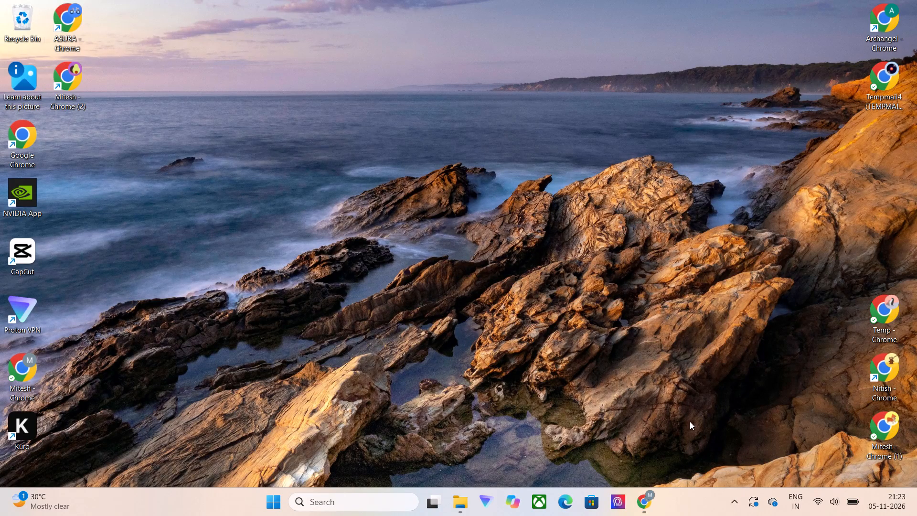
Show the hidden background app icons in the system tray.
{"action": "left_click", "coordinate": [737, 498]}
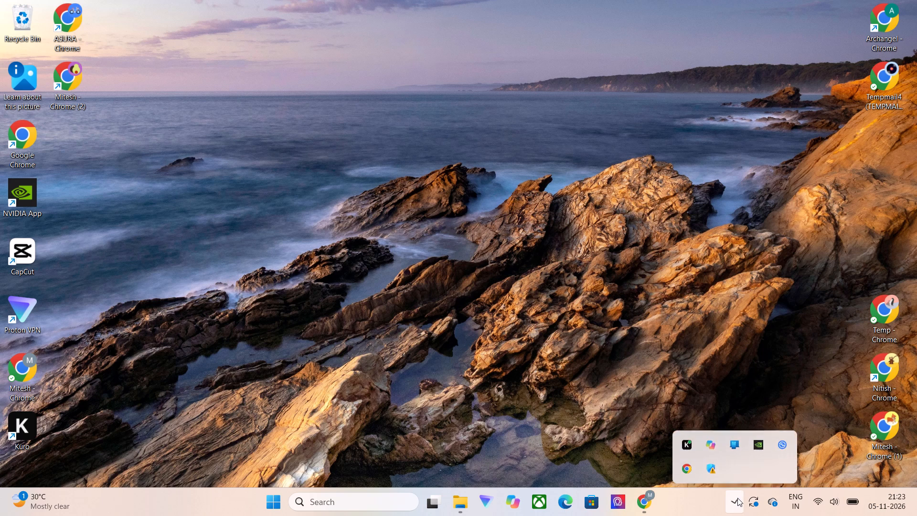
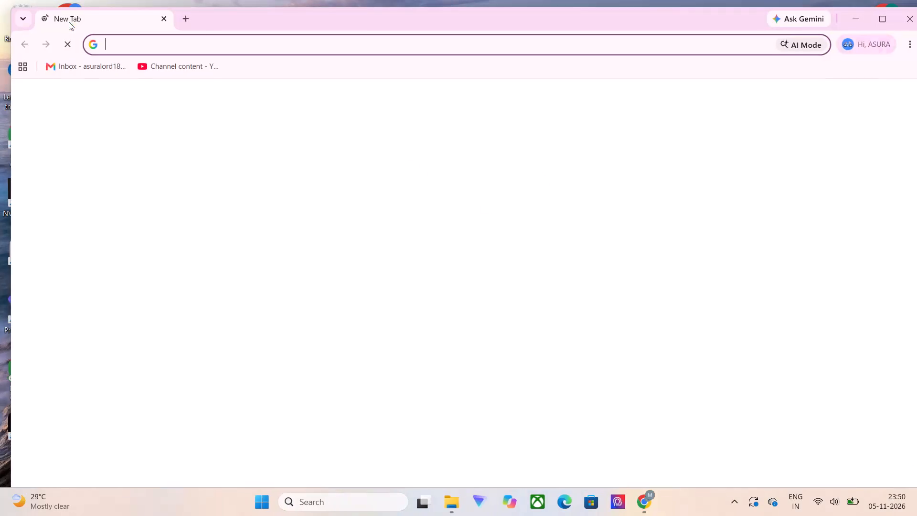
Open the bookmarked YouTube Studio channel content page and maximize the browser window.
{"action": "left_click", "coordinate": [145, 65]}
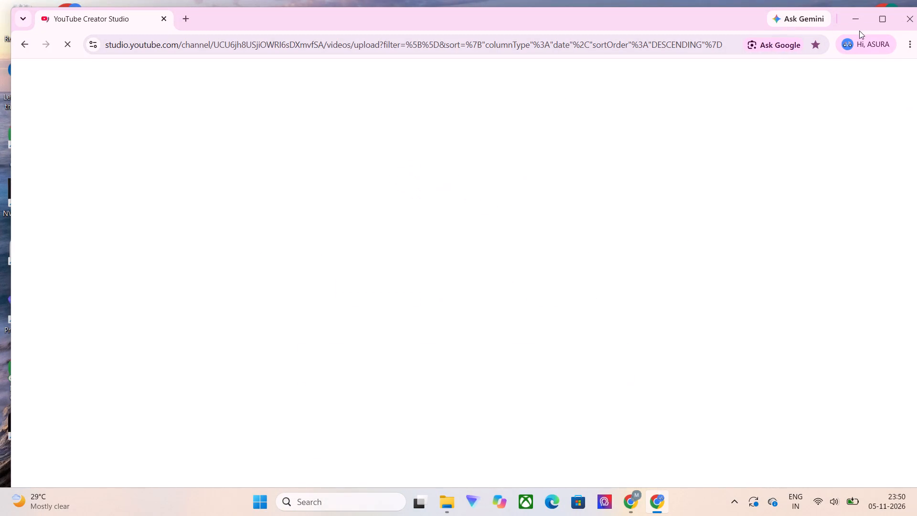
{"action": "left_click", "coordinate": [871, 26]}
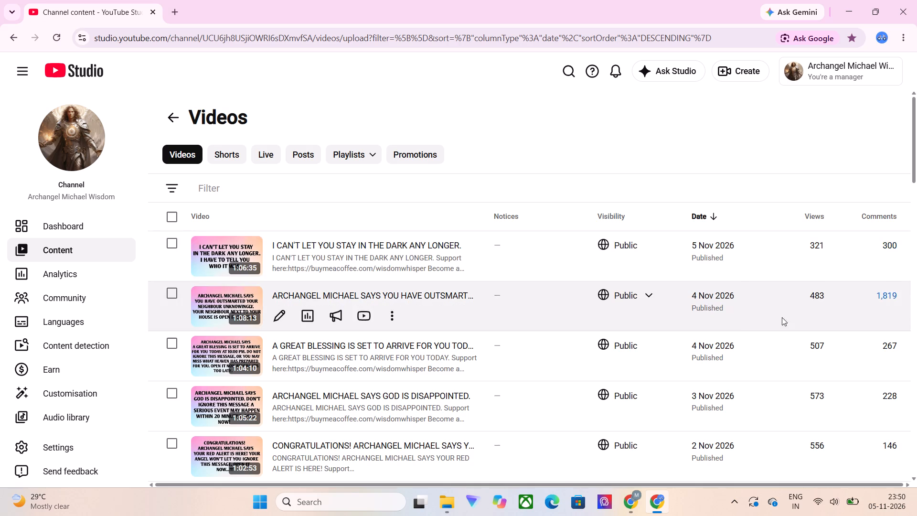
Page forward through the channel's video list, 30 rows at a time, to videos 121–150.
{"action": "scroll", "coordinate": [818, 350], "scroll_direction": "down", "scroll_amount": 20}
{"action": "scroll", "coordinate": [818, 350], "scroll_direction": "down", "scroll_amount": 1}
{"action": "scroll", "coordinate": [862, 421], "scroll_direction": "down", "scroll_amount": 5}
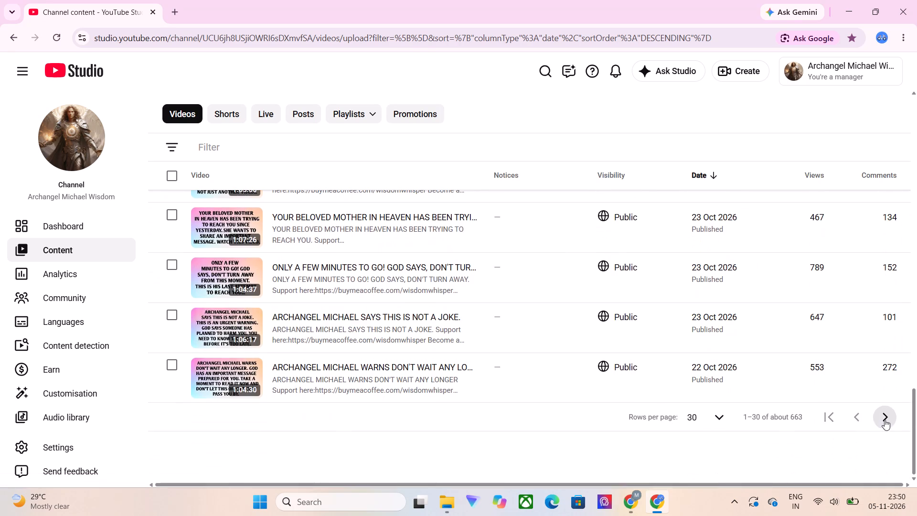
{"action": "left_click", "coordinate": [885, 419]}
{"action": "left_click", "coordinate": [450, 506]}
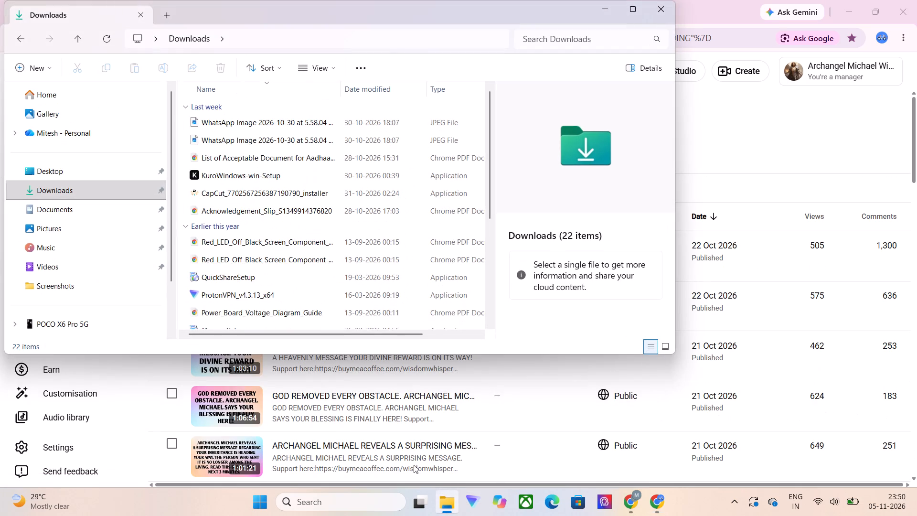
{"action": "left_click", "coordinate": [596, 10]}
{"action": "scroll", "coordinate": [743, 280], "scroll_direction": "down", "scroll_amount": 7}
{"action": "scroll", "coordinate": [784, 376], "scroll_direction": "down", "scroll_amount": 17}
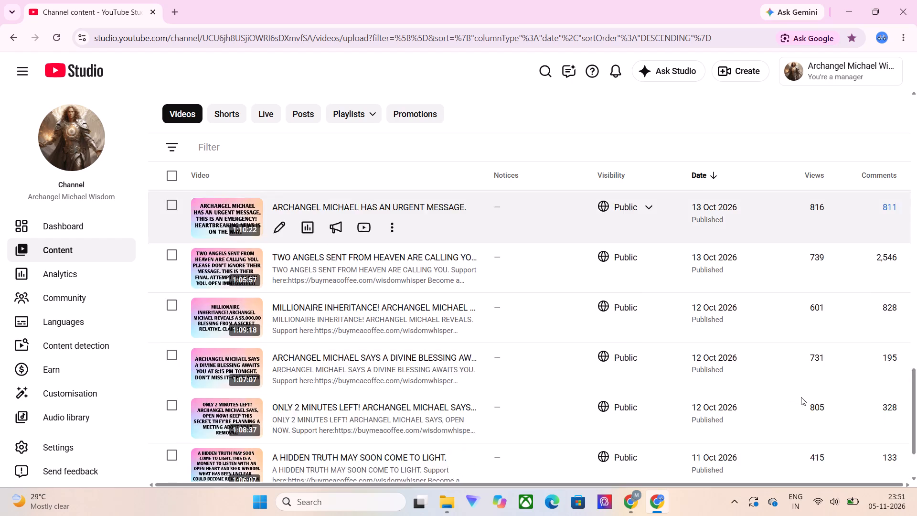
{"action": "scroll", "coordinate": [801, 397], "scroll_direction": "down", "scroll_amount": 4}
{"action": "left_click", "coordinate": [874, 421]}
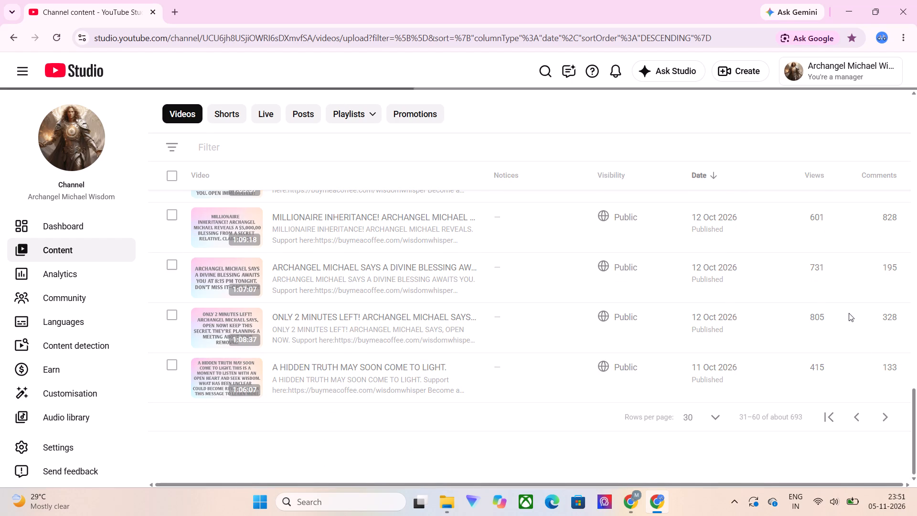
{"action": "scroll", "coordinate": [805, 329], "scroll_direction": "down", "scroll_amount": 20}
{"action": "scroll", "coordinate": [805, 329], "scroll_direction": "down", "scroll_amount": 11}
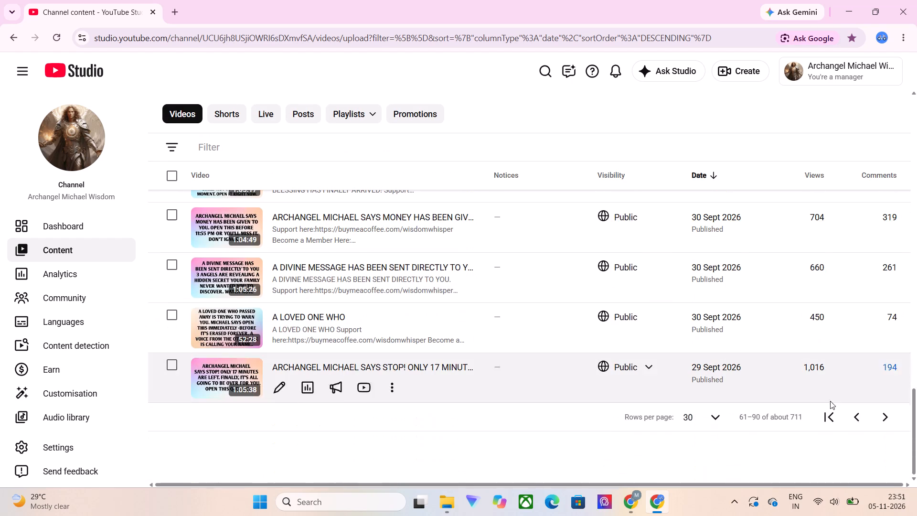
{"action": "left_click", "coordinate": [871, 413]}
{"action": "left_click", "coordinate": [879, 413]}
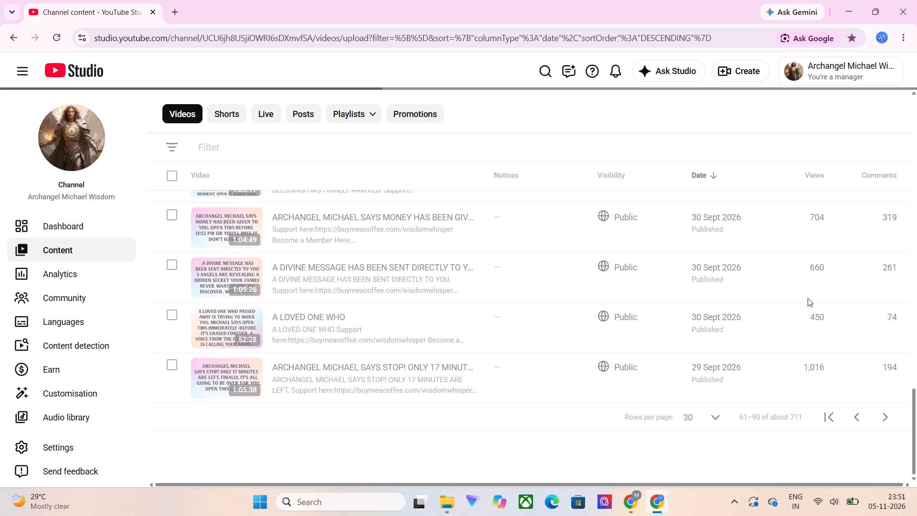
{"action": "scroll", "coordinate": [808, 298], "scroll_direction": "down", "scroll_amount": 20}
{"action": "scroll", "coordinate": [808, 298], "scroll_direction": "down", "scroll_amount": 6}
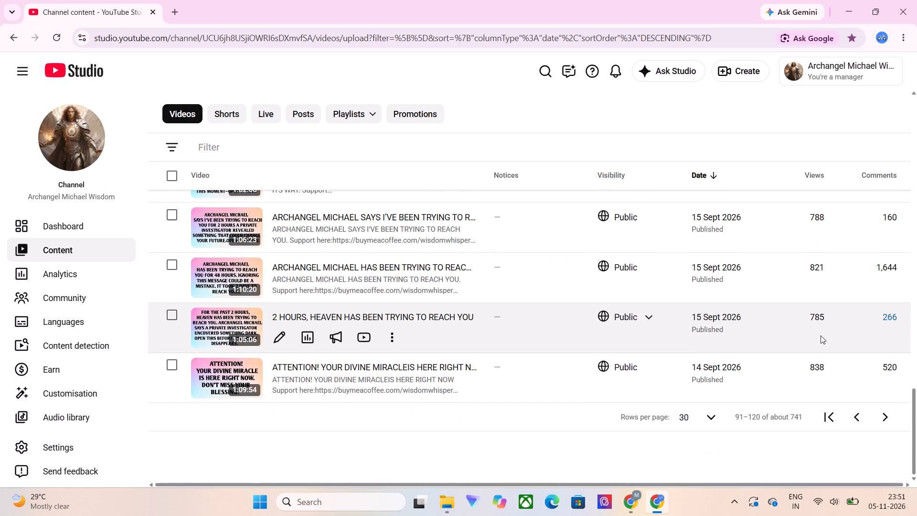
{"action": "scroll", "coordinate": [822, 339], "scroll_direction": "down", "scroll_amount": 4}
{"action": "left_click", "coordinate": [876, 413]}
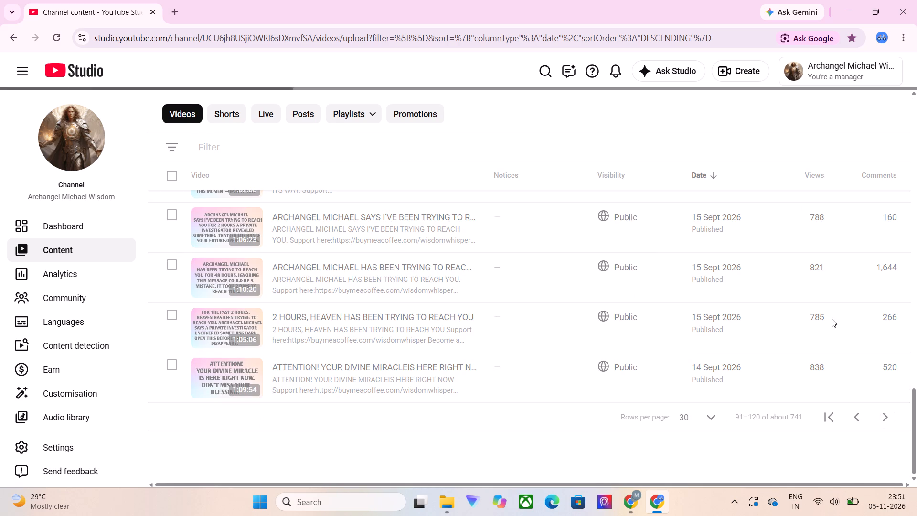
Find the 29 Aug 2026 video "ARCHANGEL MICHAEL SAYS A HIDDEN TRUTH ABOUT YOUR FAMILY." and open its details.
{"action": "scroll", "coordinate": [832, 319], "scroll_direction": "down", "scroll_amount": 6}
{"action": "scroll", "coordinate": [832, 319], "scroll_direction": "down", "scroll_amount": 18}
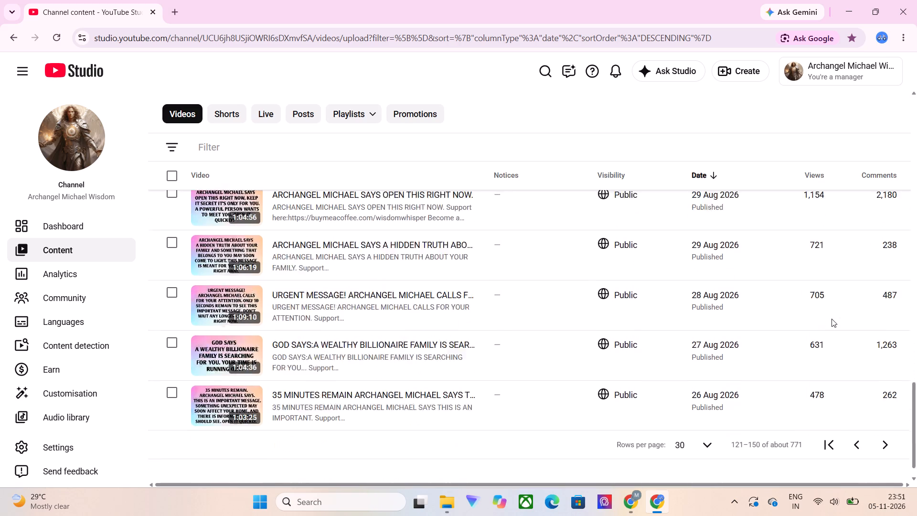
{"action": "scroll", "coordinate": [832, 319], "scroll_direction": "down", "scroll_amount": 1}
{"action": "scroll", "coordinate": [832, 319], "scroll_direction": "up", "scroll_amount": 7}
{"action": "scroll", "coordinate": [832, 319], "scroll_direction": "down", "scroll_amount": 4}
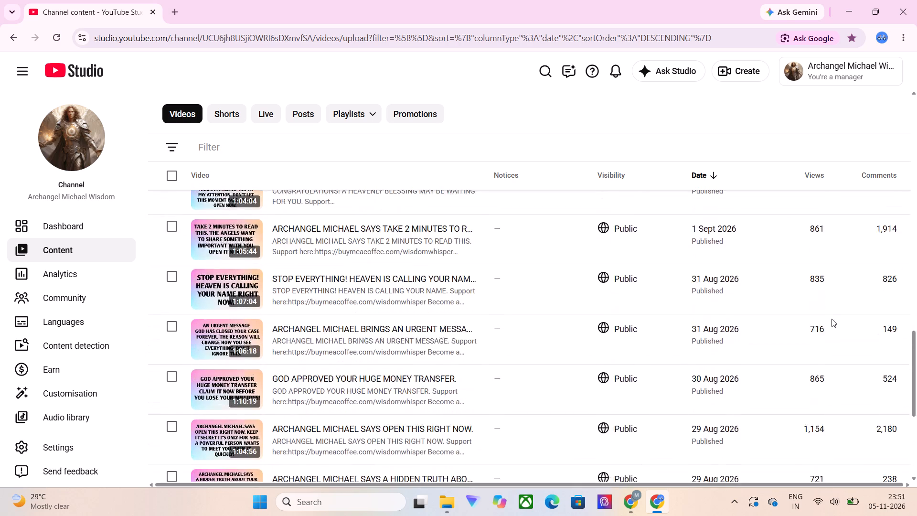
{"action": "left_click", "coordinate": [276, 410]}
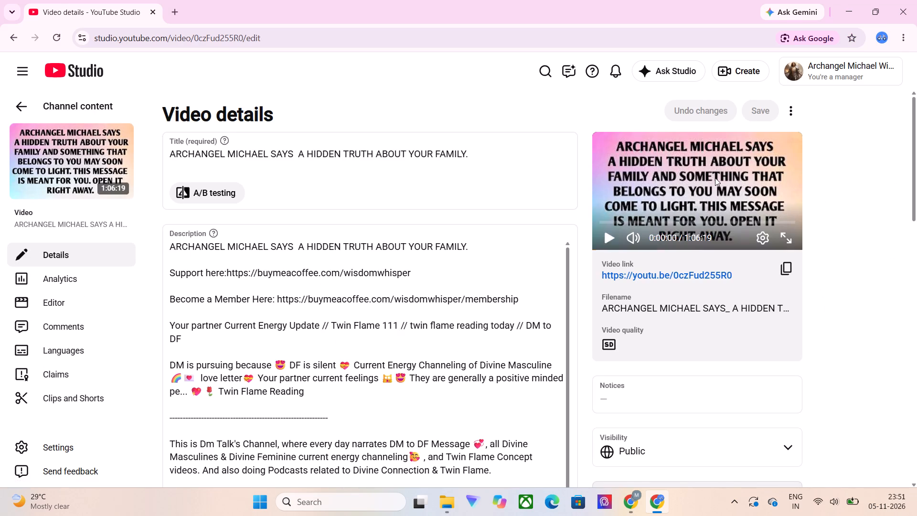
Briefly play the video's preview on the details page and pause it.
{"action": "left_click", "coordinate": [715, 178]}
{"action": "left_click", "coordinate": [715, 178]}
{"action": "left_click", "coordinate": [715, 178]}
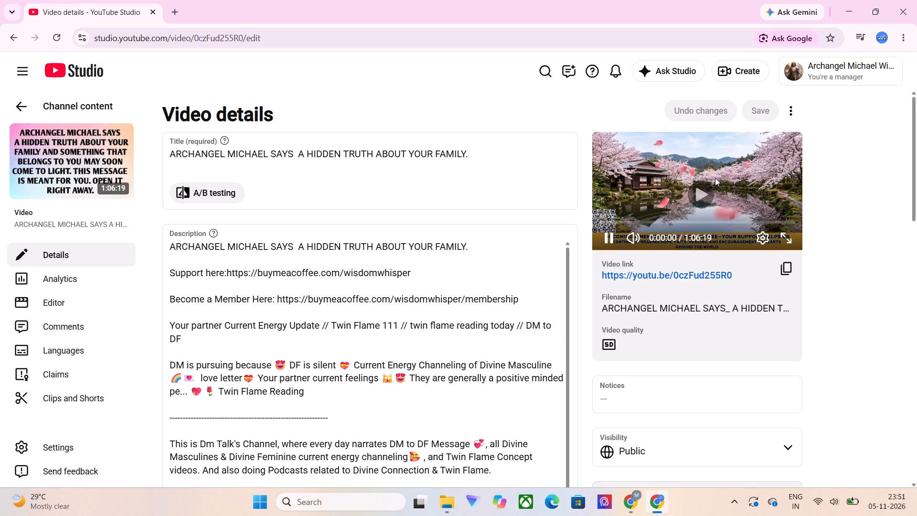
{"action": "left_click", "coordinate": [715, 178]}
Download the video file from its details page.
{"action": "left_click", "coordinate": [794, 114]}
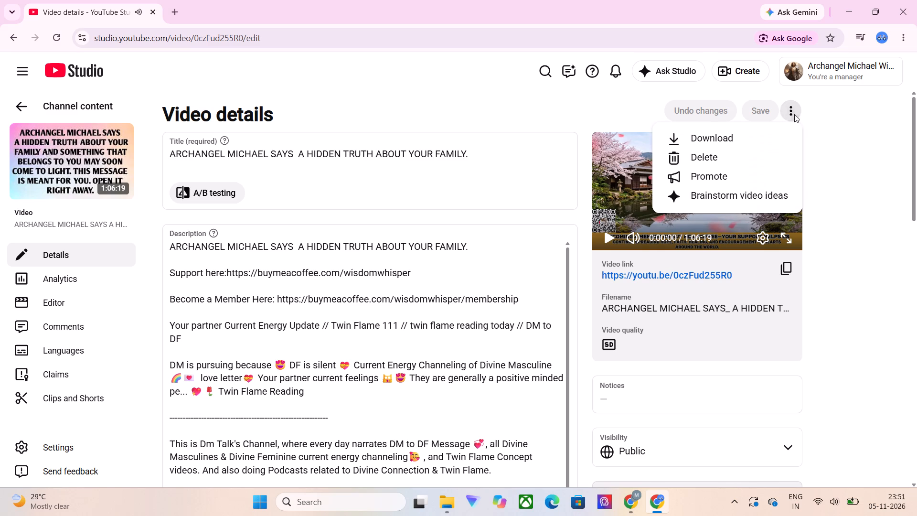
{"action": "left_click", "coordinate": [756, 138]}
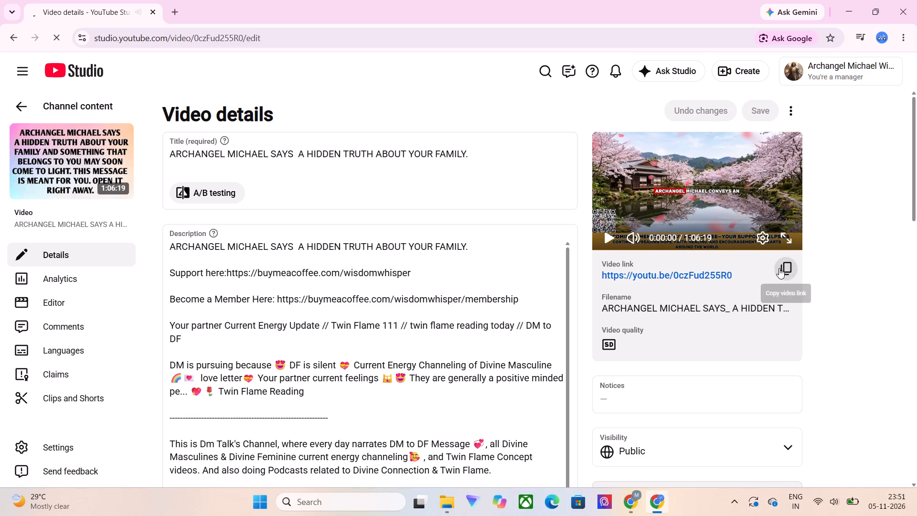
Copy the video's link, search for a YouTube thumbnail download site in a new tab, and open YouTube Thumbnail Grabber.
{"action": "left_click", "coordinate": [779, 268]}
{"action": "left_click", "coordinate": [186, 15]}
{"action": "left_click", "coordinate": [177, 8]}
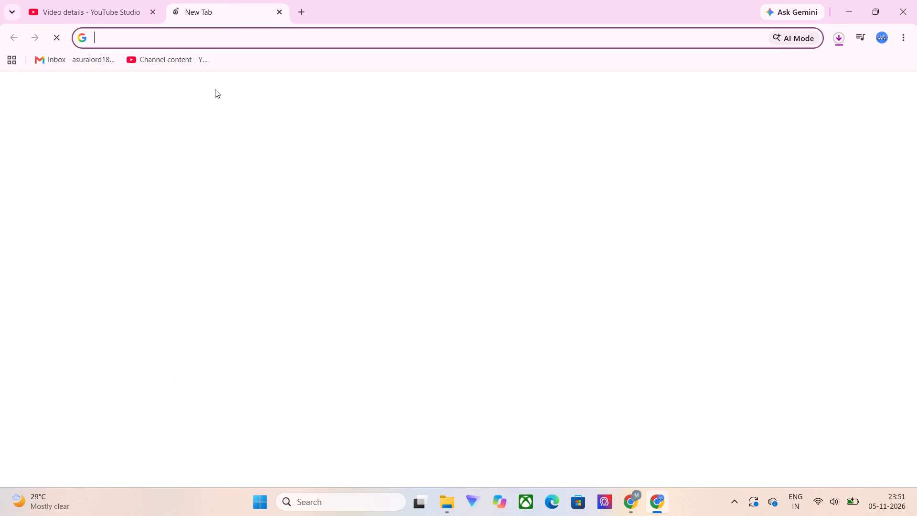
{"action": "left_click", "coordinate": [286, 239]}
{"action": "left_click", "coordinate": [328, 279]}
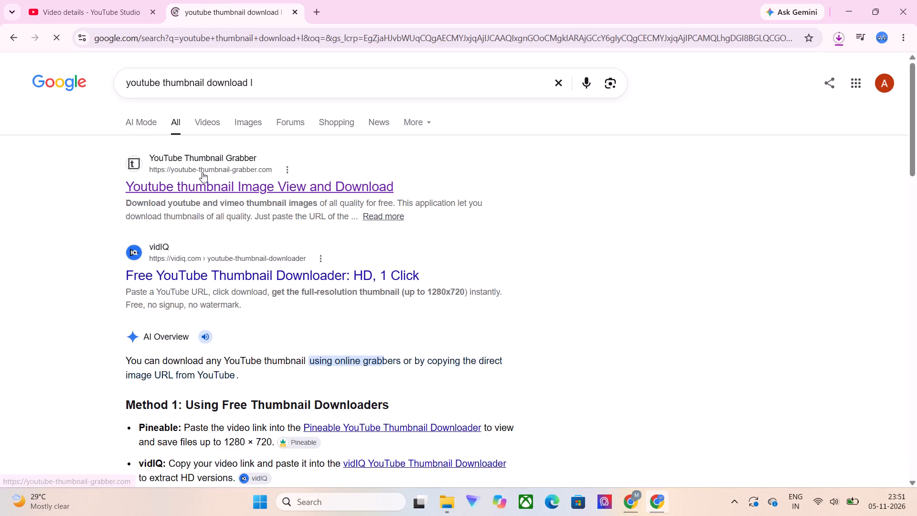
{"action": "left_click", "coordinate": [204, 184]}
Paste the copied video link, get its thumbnail images, and download the HD (1280x720) thumbnail.
{"action": "right_click", "coordinate": [313, 369]}
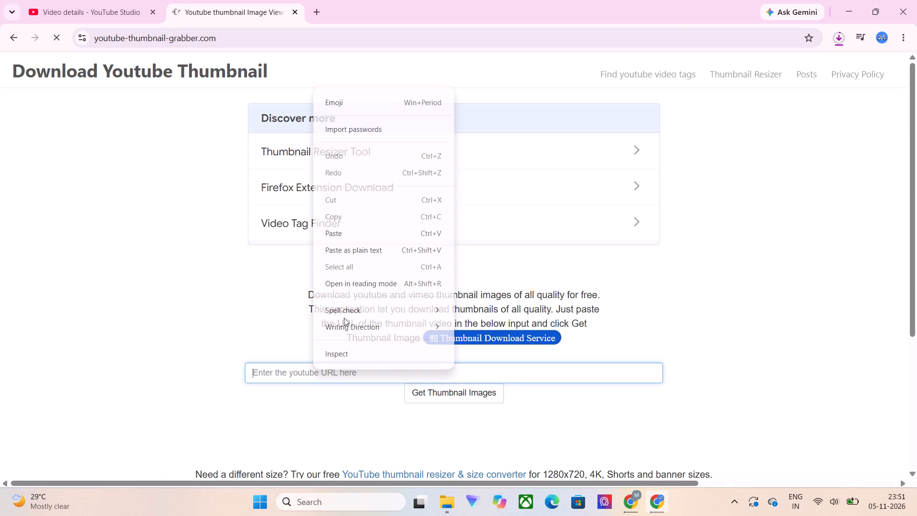
{"action": "left_click", "coordinate": [378, 238]}
{"action": "left_click", "coordinate": [424, 391]}
{"action": "scroll", "coordinate": [670, 247], "scroll_direction": "down", "scroll_amount": 3}
{"action": "left_click", "coordinate": [463, 263]}
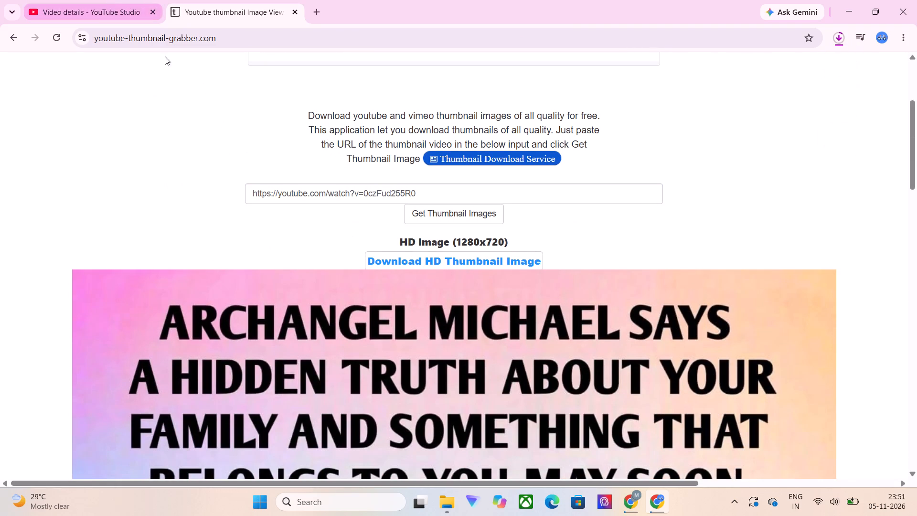
Return to the video's details page and check the downloads in File Explorer.
{"action": "double_click", "coordinate": [131, 8]}
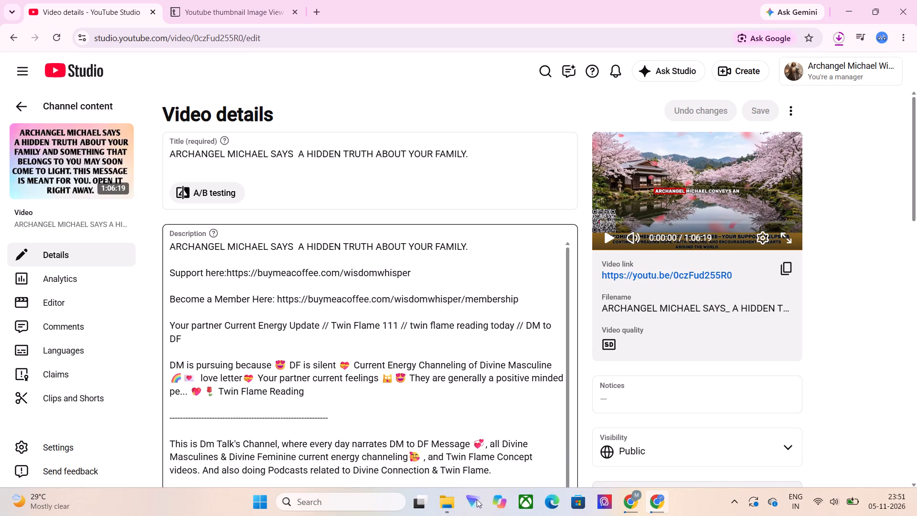
{"action": "left_click", "coordinate": [456, 509]}
{"action": "left_click", "coordinate": [456, 509]}
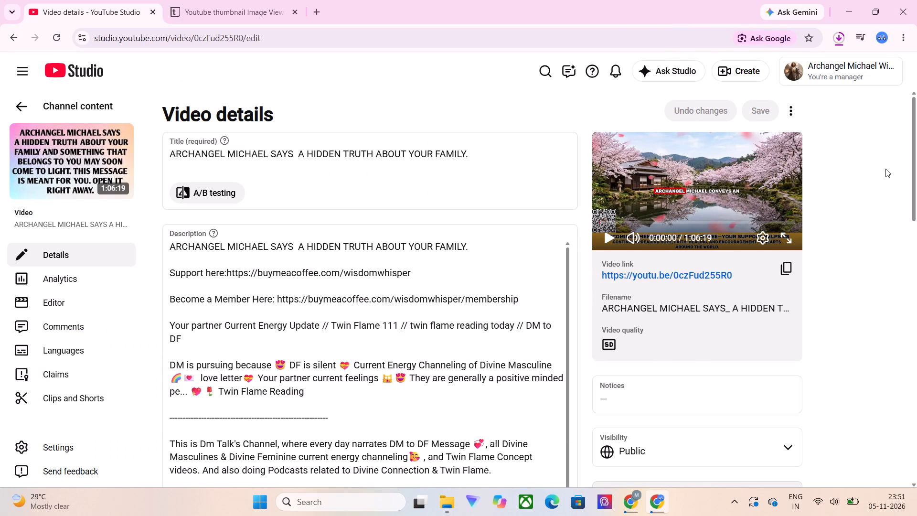
{"action": "left_click", "coordinate": [442, 507]}
{"action": "left_click", "coordinate": [442, 507]}
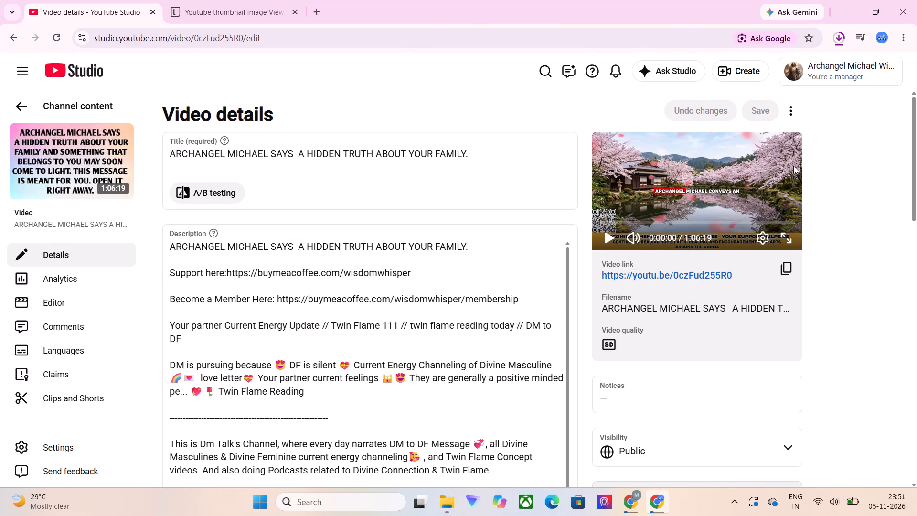
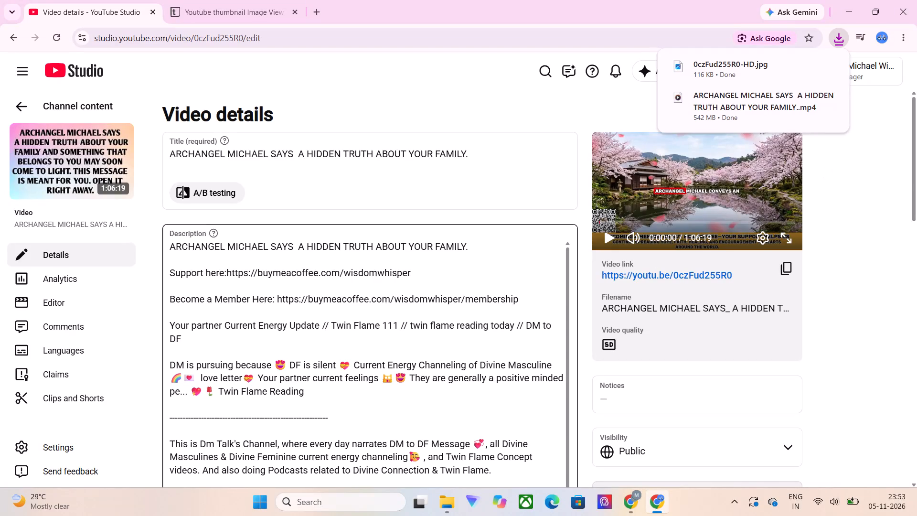
Preview the downloaded HD thumbnail 0czFud255R0-HD in File Explorer's Downloads folder.
{"action": "left_click", "coordinate": [442, 506]}
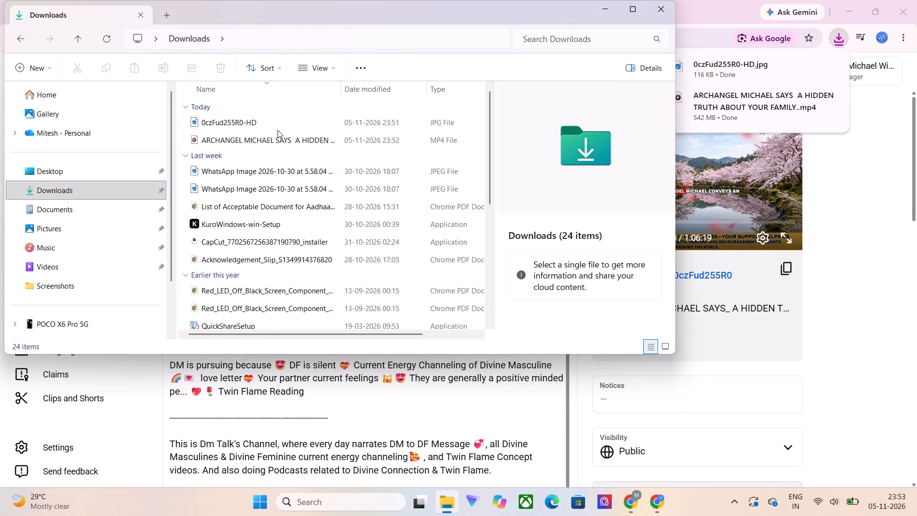
{"action": "left_click", "coordinate": [280, 124]}
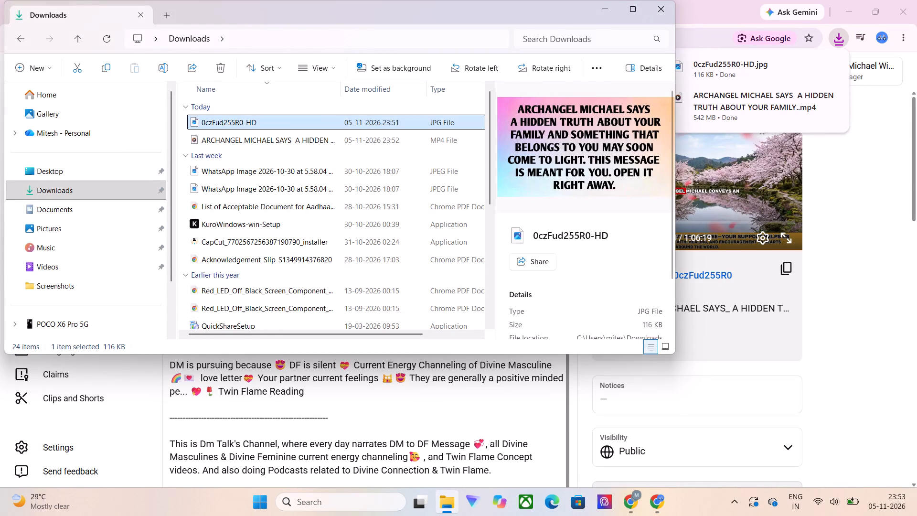
{"action": "left_click", "coordinate": [607, 10]}
Permanently delete the hidden-family-truth video from its details page in YouTube Studio, acknowledging that the deletion is permanent.
{"action": "left_click", "coordinate": [831, 210]}
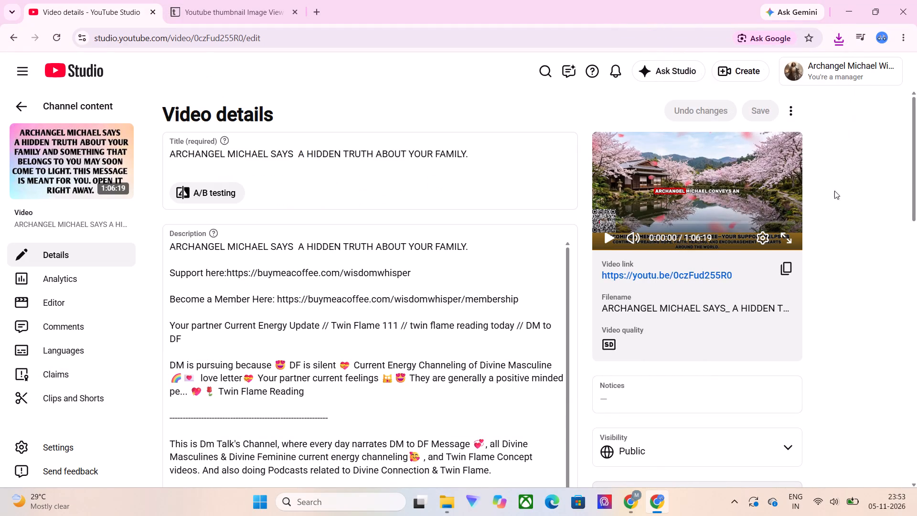
{"action": "double_click", "coordinate": [794, 109]}
{"action": "left_click", "coordinate": [794, 119]}
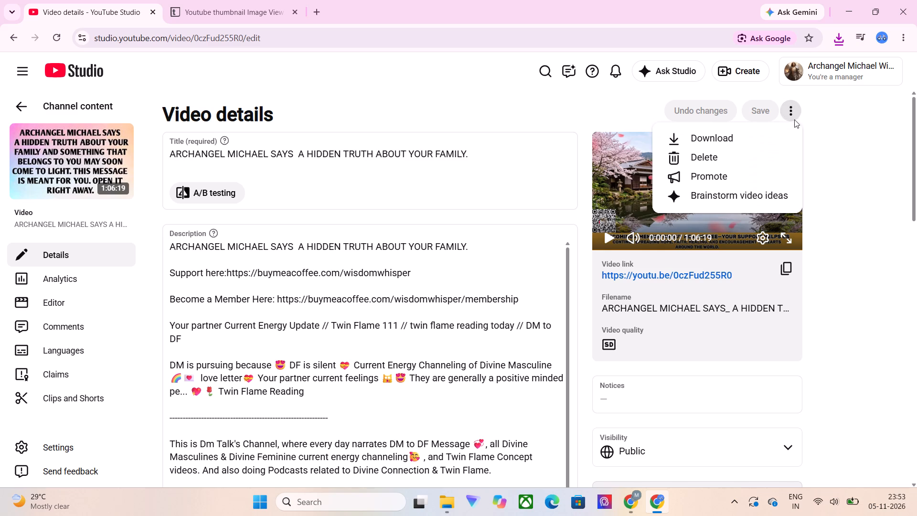
{"action": "left_click", "coordinate": [703, 151]}
{"action": "left_click", "coordinate": [409, 301]}
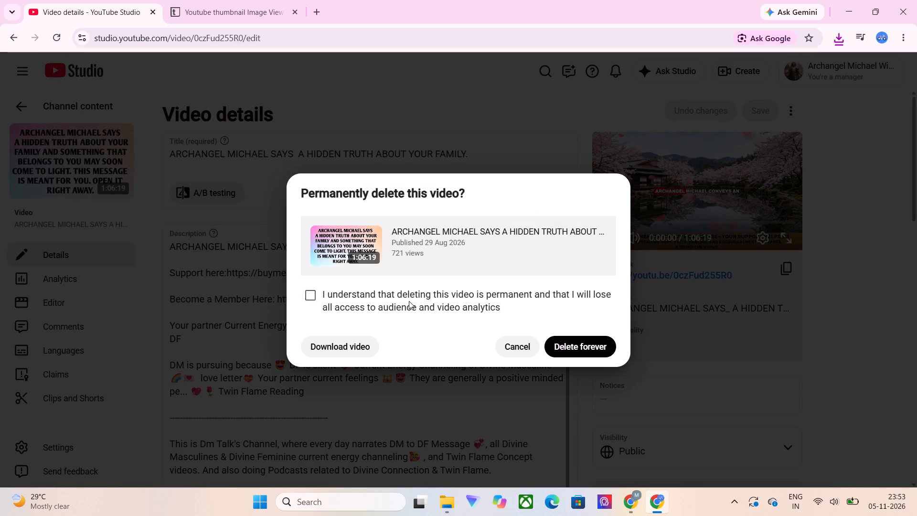
{"action": "left_click", "coordinate": [583, 343]}
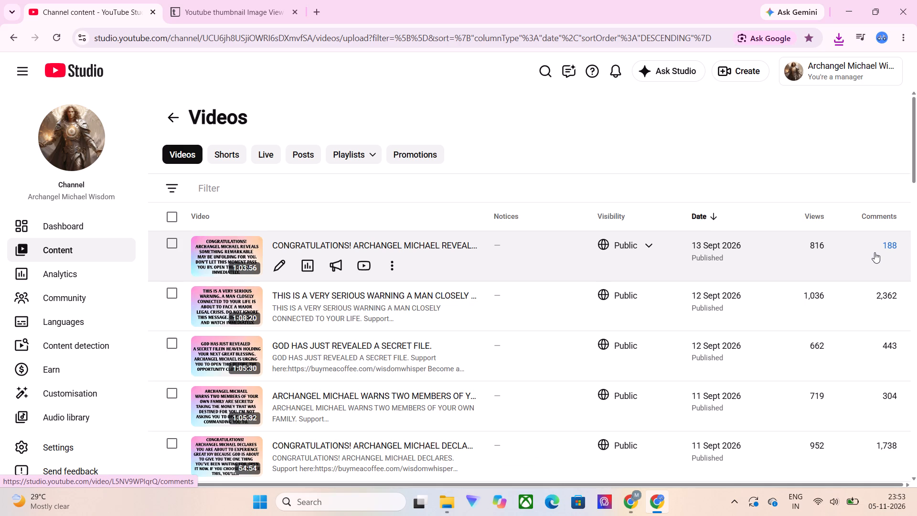
Dismiss the ad on the thumbnail grabber page and recheck the downloaded files in File Explorer.
{"action": "left_click", "coordinate": [233, 0]}
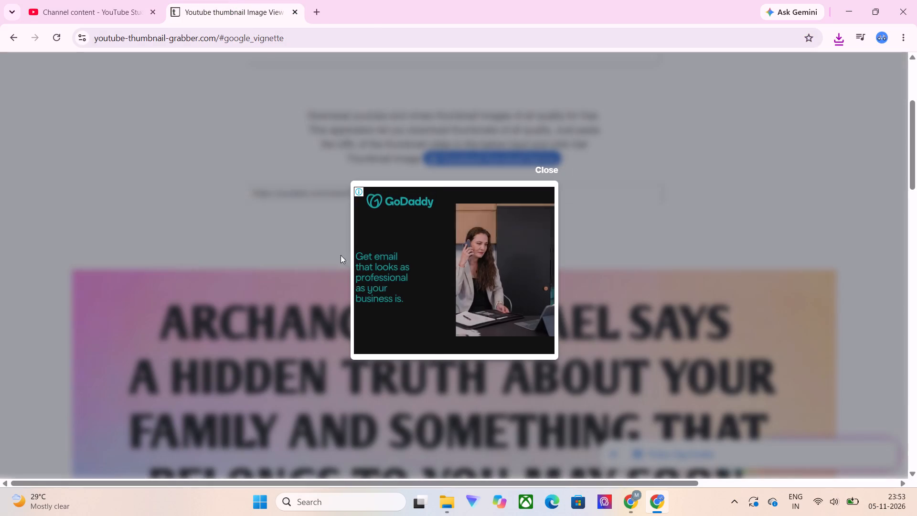
{"action": "left_click", "coordinate": [538, 172]}
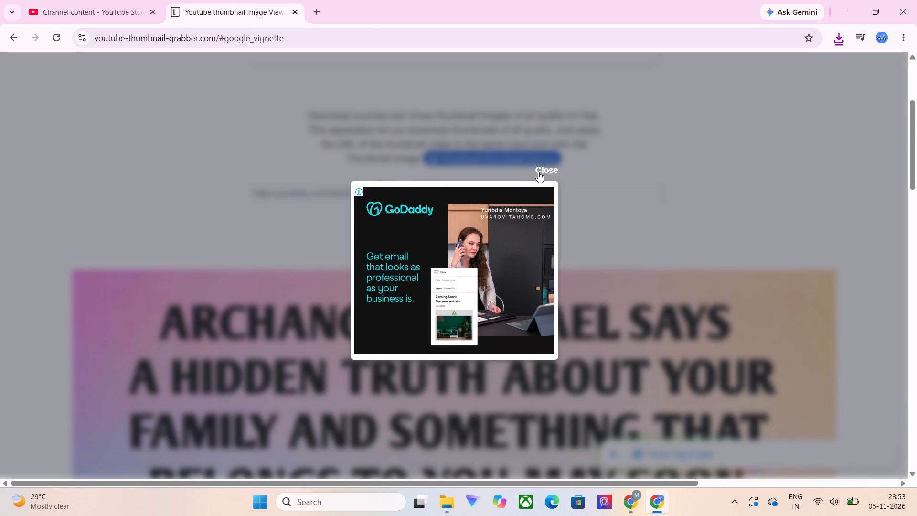
{"action": "left_click", "coordinate": [448, 503]}
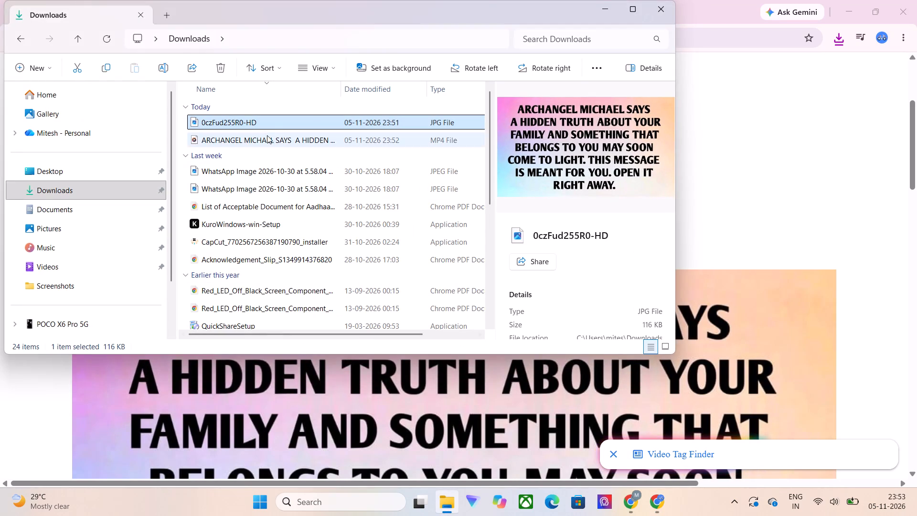
{"action": "left_click", "coordinate": [617, 12]}
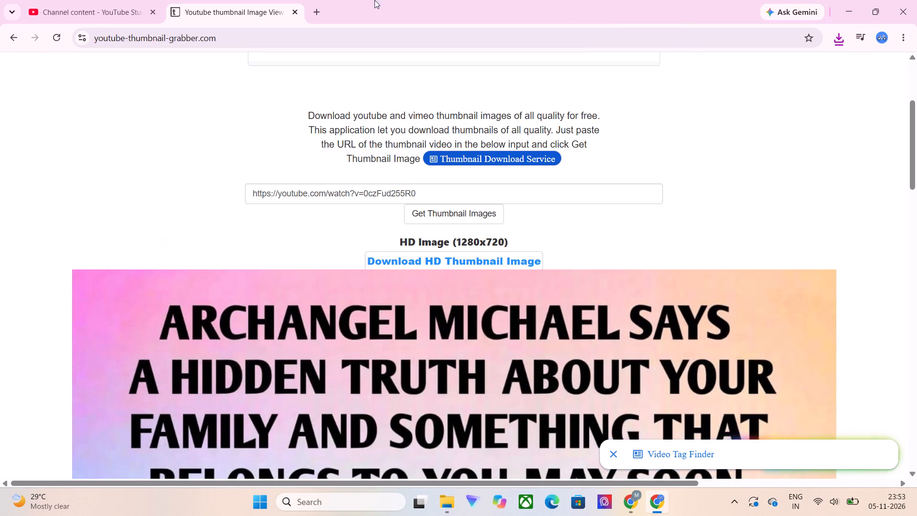
Close the thumbnail grabber and old Studio tabs, and reopen the bookmarked Channel content page in a new tab.
{"action": "left_click", "coordinate": [297, 11]}
{"action": "left_click", "coordinate": [167, 10]}
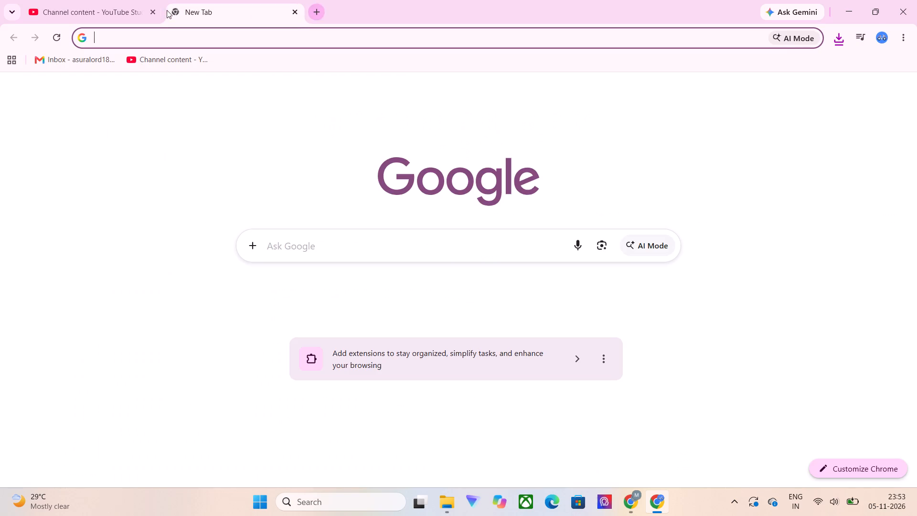
{"action": "left_click", "coordinate": [153, 10]}
{"action": "left_click", "coordinate": [187, 53]}
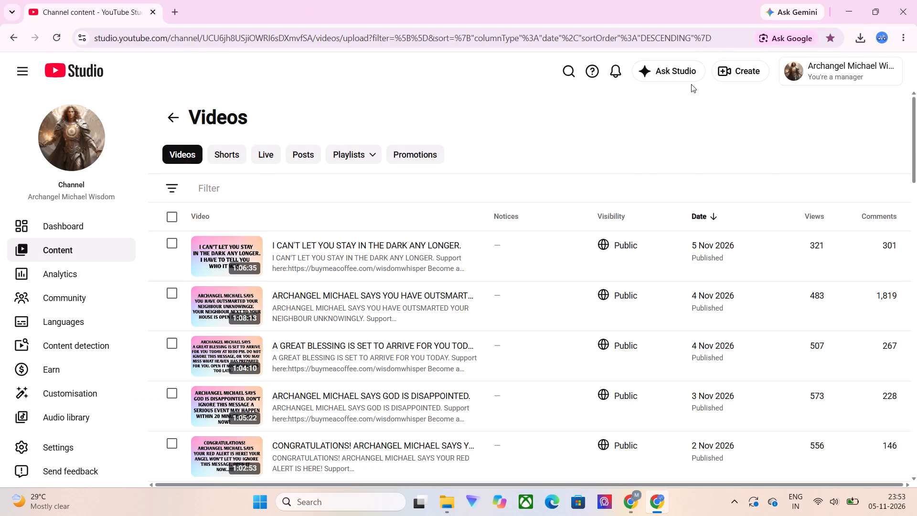
Start a new video upload and choose the downloaded "ARCHANGEL MICHAEL SAYS A HIDDEN TRUTH ABOUT YOUR FAMILY" MP4 from Downloads.
{"action": "left_click", "coordinate": [729, 73]}
{"action": "double_click", "coordinate": [726, 90]}
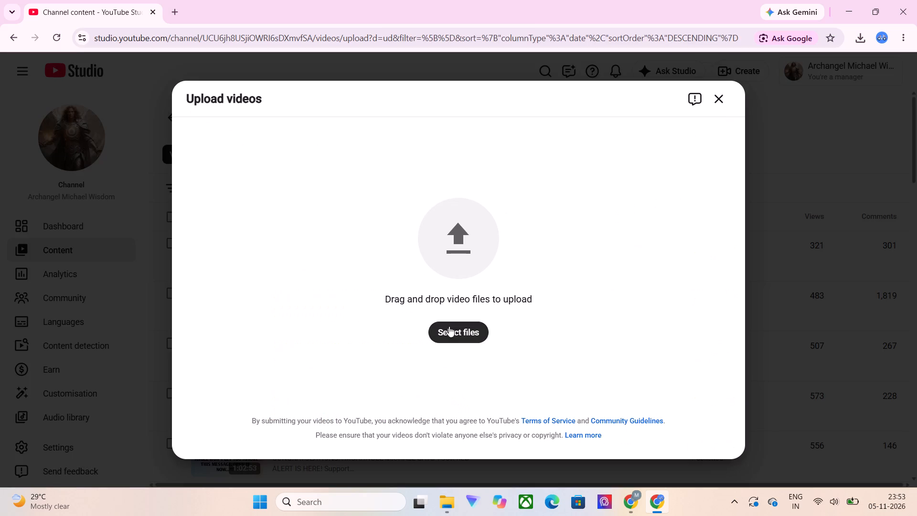
{"action": "left_click", "coordinate": [449, 326]}
{"action": "double_click", "coordinate": [181, 121]}
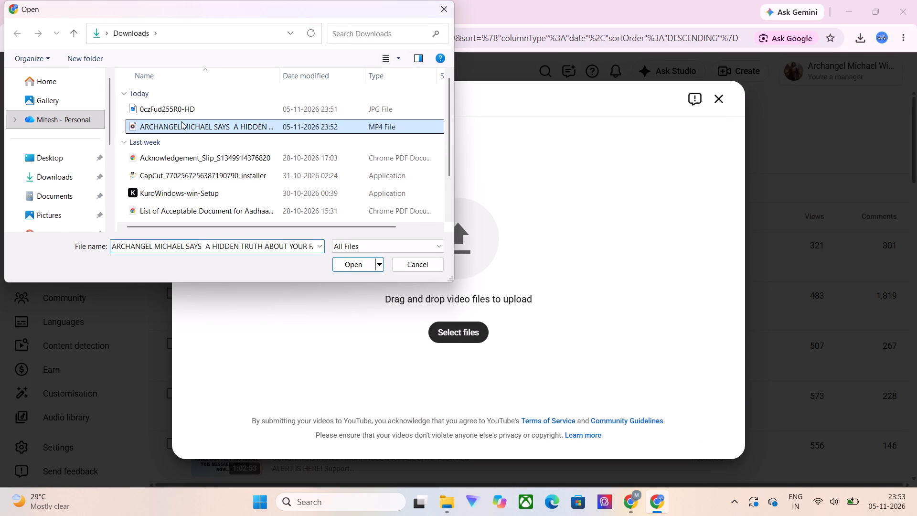
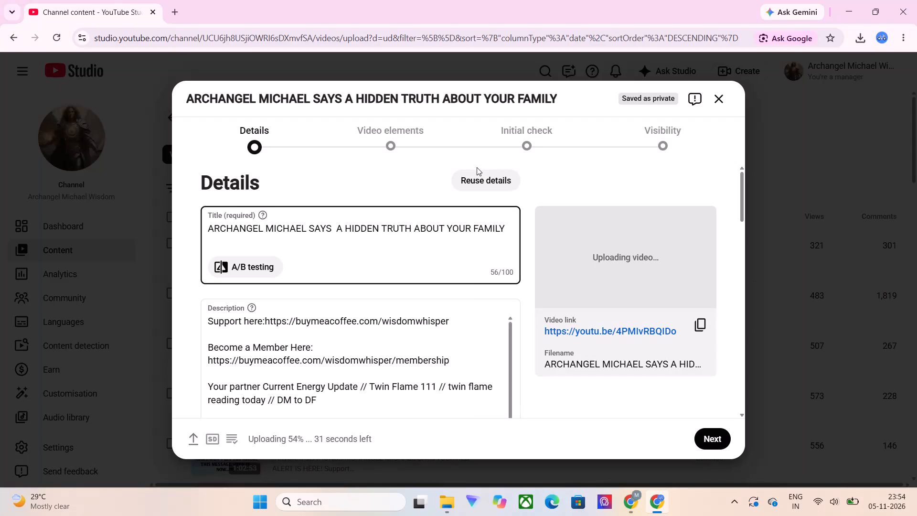
Add a full stop at the end of the uploaded video's title.
{"action": "left_click", "coordinate": [508, 224]}
{"action": "key", "text": "period"}
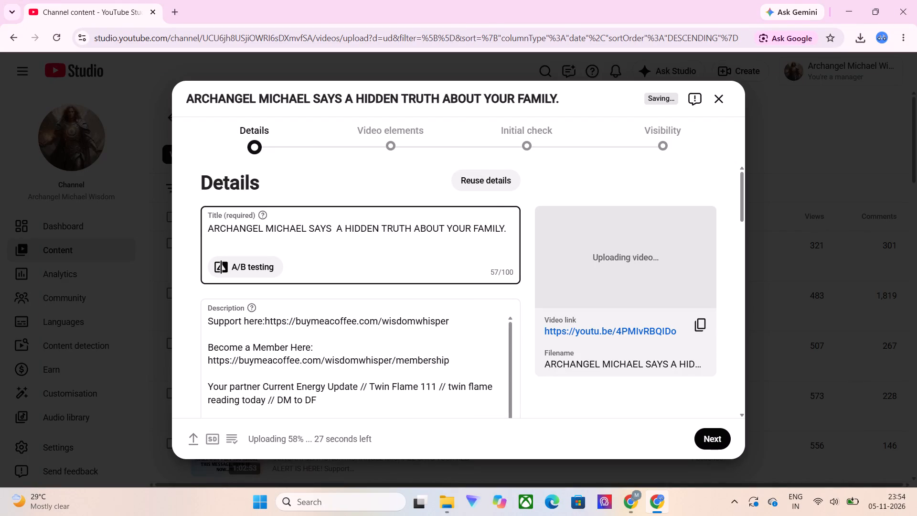
Copy the whole title and paste it at the start of the description, followed by a blank line.
{"action": "triple_click", "coordinate": [493, 230]}
{"action": "left_click", "coordinate": [493, 230]}
{"action": "right_click", "coordinate": [493, 230]}
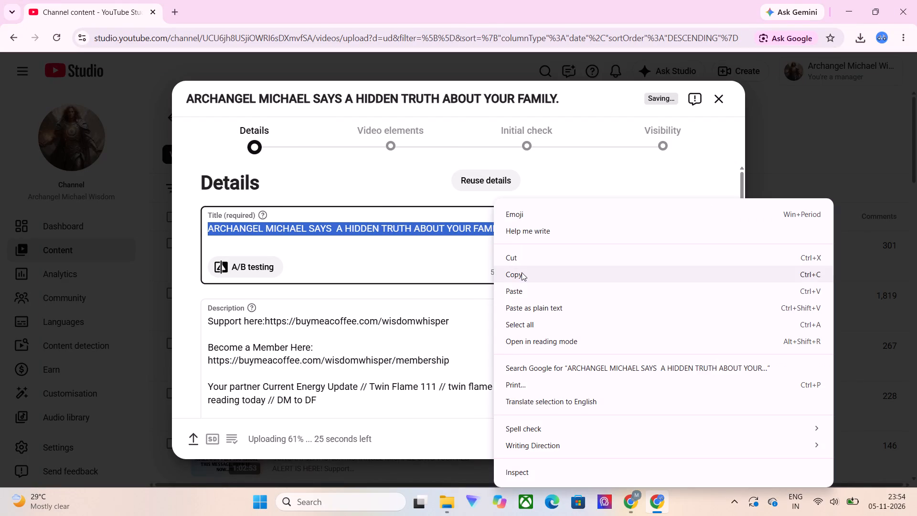
{"action": "double_click", "coordinate": [501, 281]}
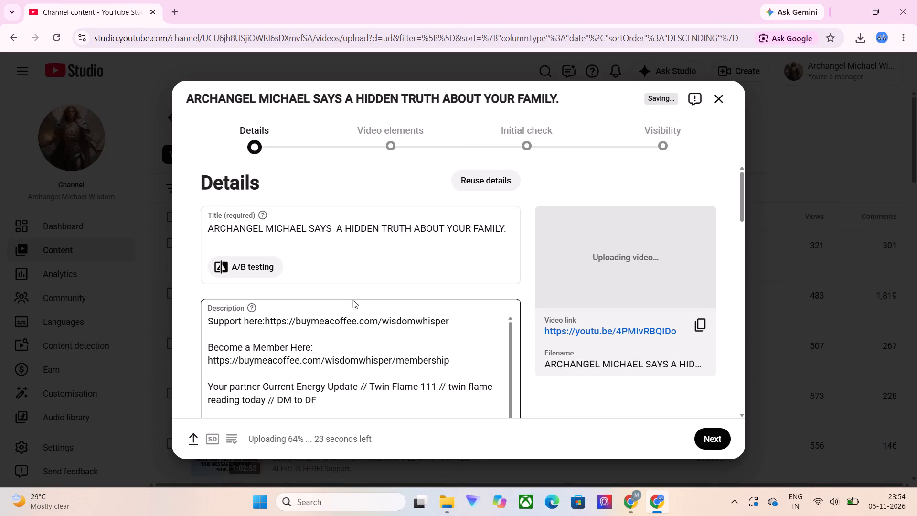
{"action": "left_click", "coordinate": [211, 322]}
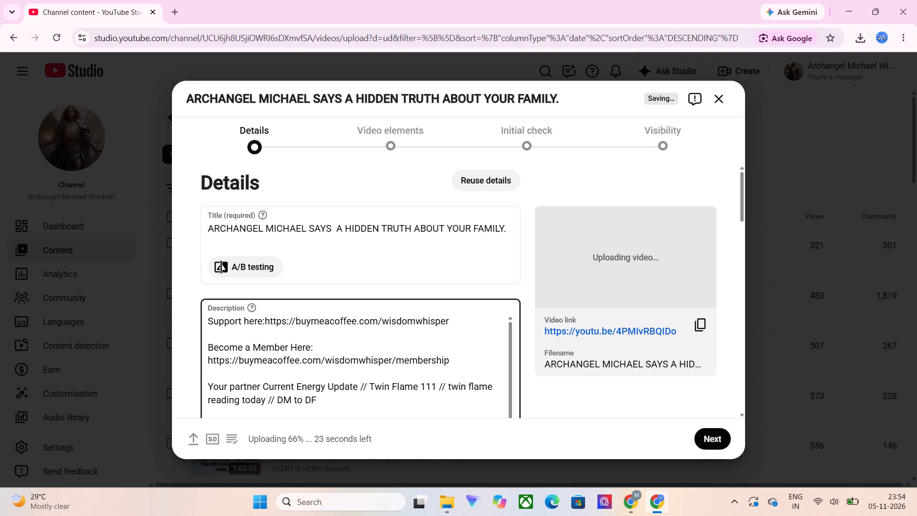
{"action": "left_click", "coordinate": [208, 324]}
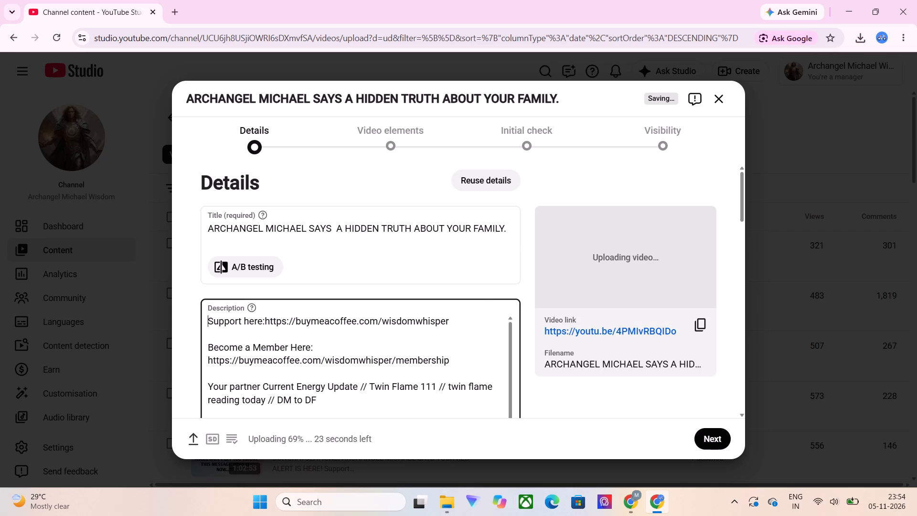
{"action": "key", "text": "ctrl+v"}
{"action": "key", "text": "Return"}
{"action": "key", "text": "Return"}
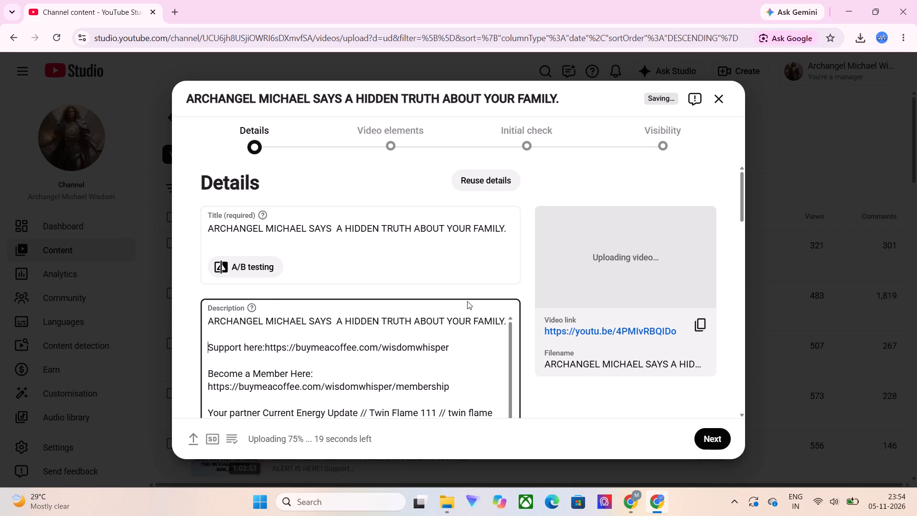
Upload the downloaded "0czFud255R0-HD" image from Downloads as the video's custom thumbnail.
{"action": "scroll", "coordinate": [529, 350], "scroll_direction": "down", "scroll_amount": 8}
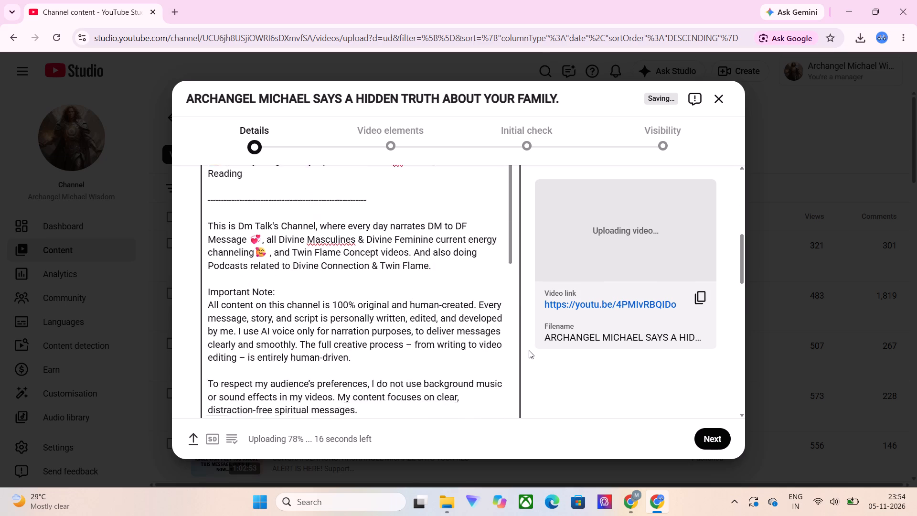
{"action": "scroll", "coordinate": [529, 350], "scroll_direction": "down", "scroll_amount": 3}
{"action": "left_click", "coordinate": [275, 319]}
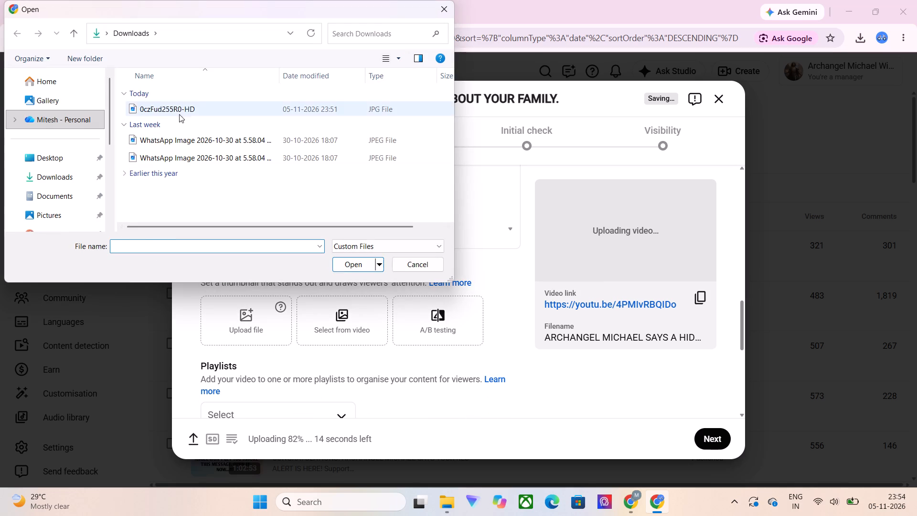
{"action": "double_click", "coordinate": [182, 111]}
Review the upload details, proceed to the Visibility stage, set the video to Unlisted and save it.
{"action": "scroll", "coordinate": [473, 314], "scroll_direction": "down", "scroll_amount": 4}
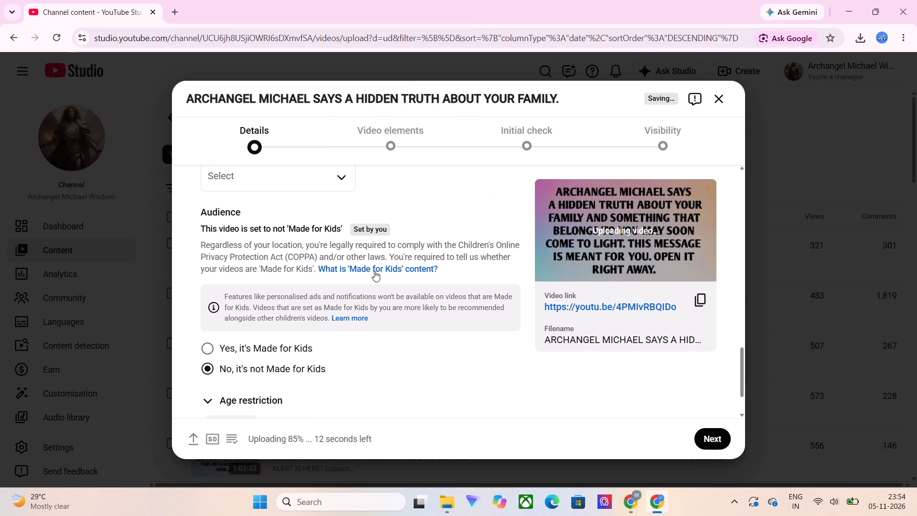
{"action": "scroll", "coordinate": [548, 388], "scroll_direction": "up", "scroll_amount": 19}
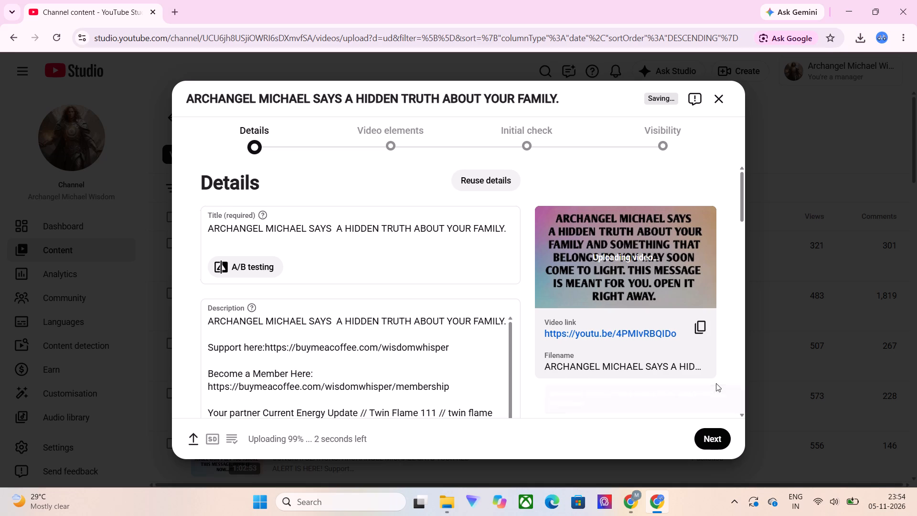
{"action": "scroll", "coordinate": [727, 369], "scroll_direction": "down", "scroll_amount": 3}
{"action": "scroll", "coordinate": [727, 369], "scroll_direction": "up", "scroll_amount": 6}
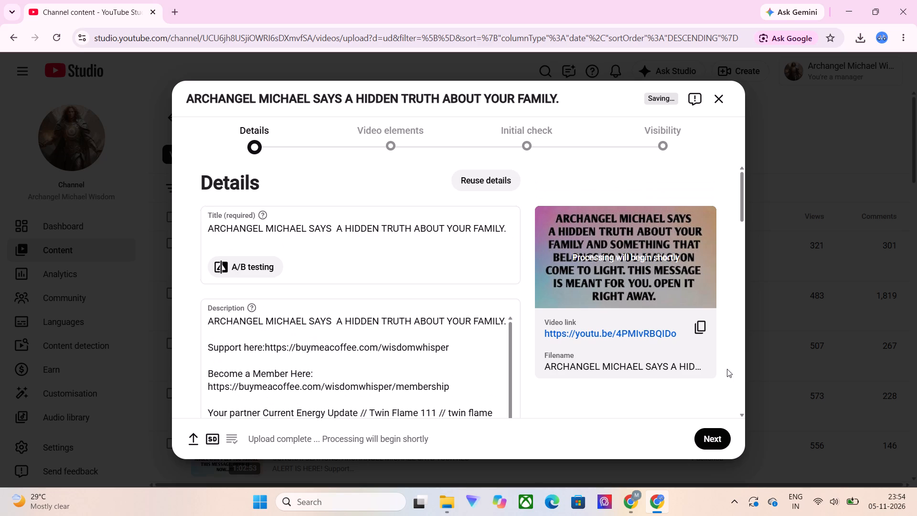
{"action": "double_click", "coordinate": [712, 433]}
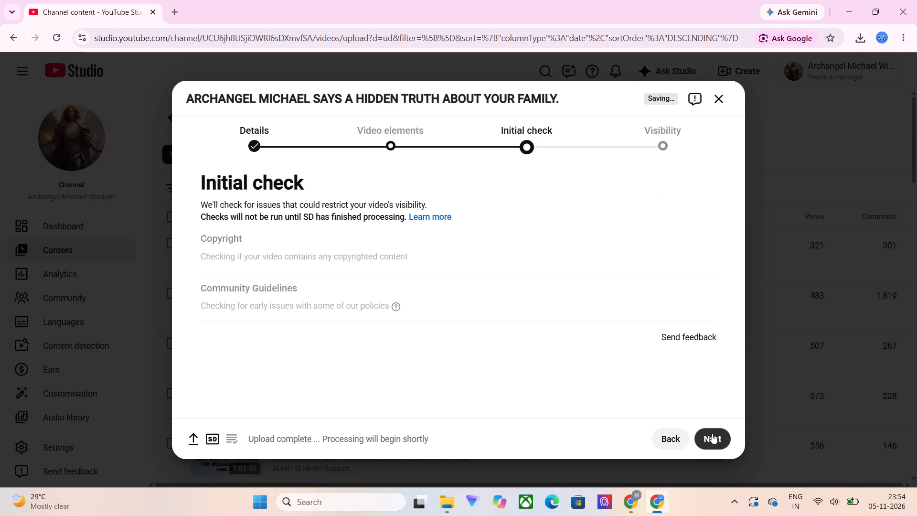
{"action": "left_click", "coordinate": [712, 433]}
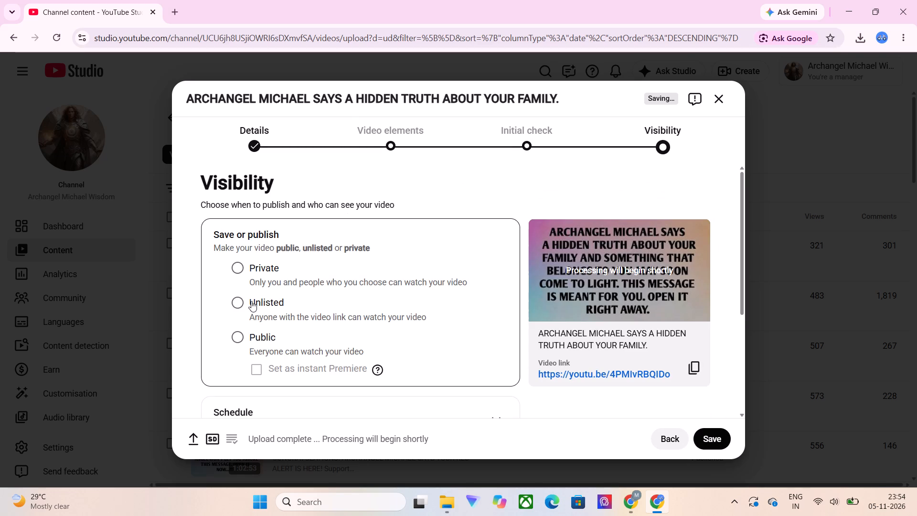
{"action": "left_click", "coordinate": [242, 301]}
{"action": "scroll", "coordinate": [627, 357], "scroll_direction": "down", "scroll_amount": 6}
{"action": "scroll", "coordinate": [661, 383], "scroll_direction": "up", "scroll_amount": 5}
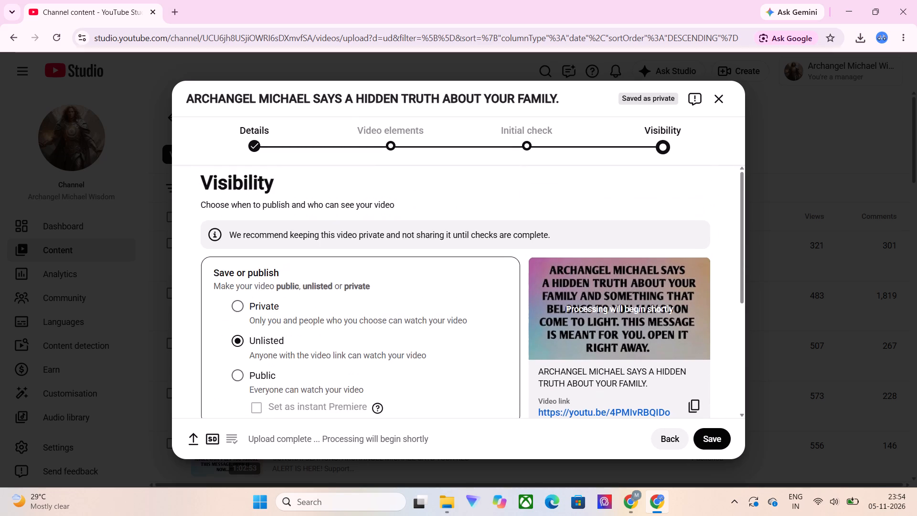
{"action": "left_click", "coordinate": [719, 441]}
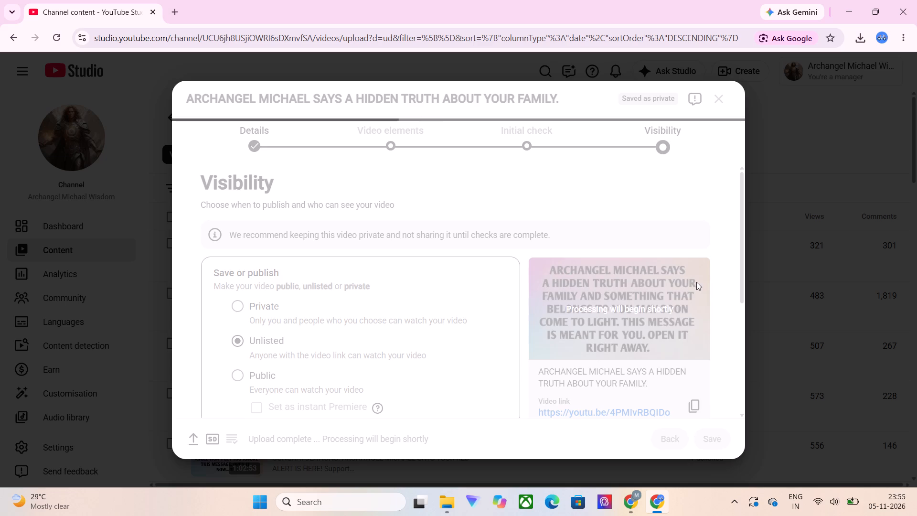
{"action": "left_click", "coordinate": [495, 320]}
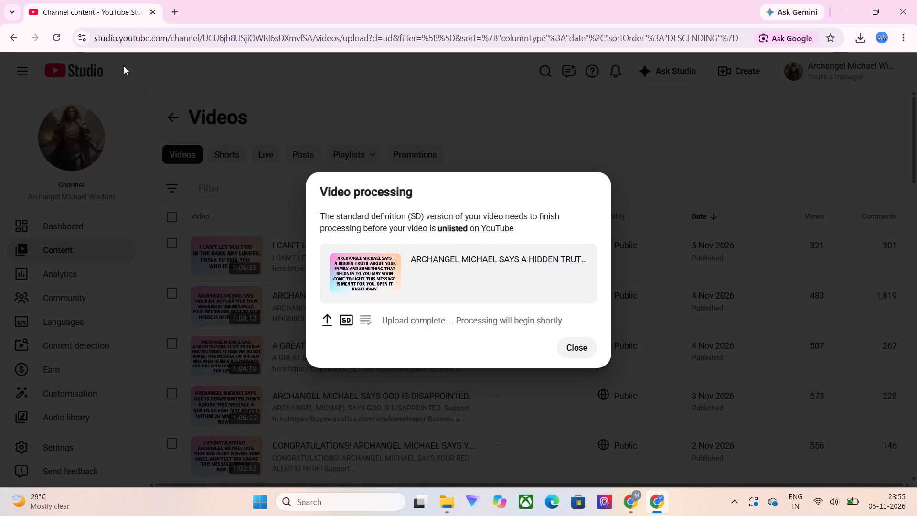
Reload the Channel content page, dismiss the reopened upload dialog, and open the newly uploaded video's details page.
{"action": "left_click", "coordinate": [65, 44]}
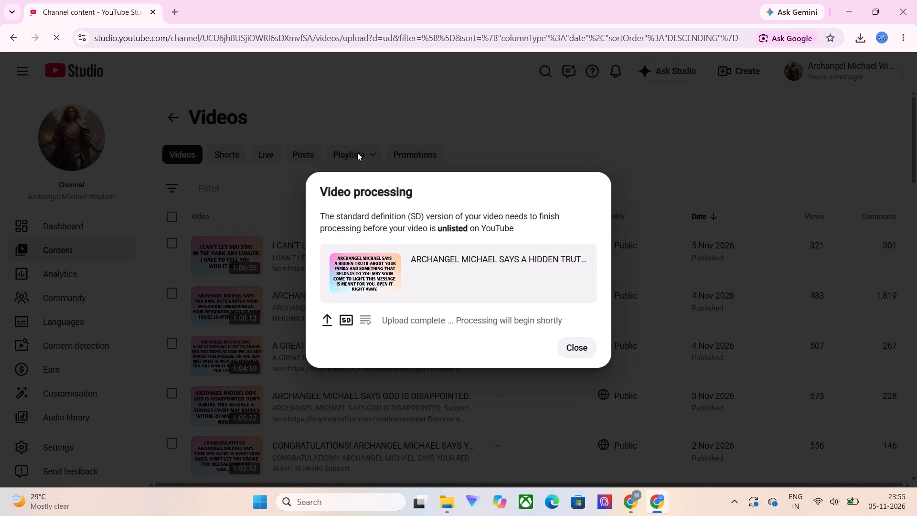
{"action": "left_click", "coordinate": [720, 101]}
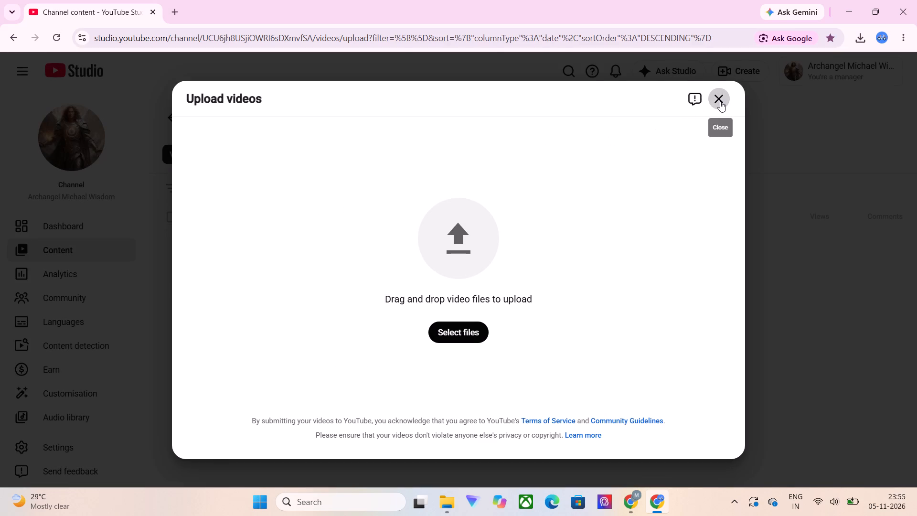
{"action": "left_click", "coordinate": [275, 254]}
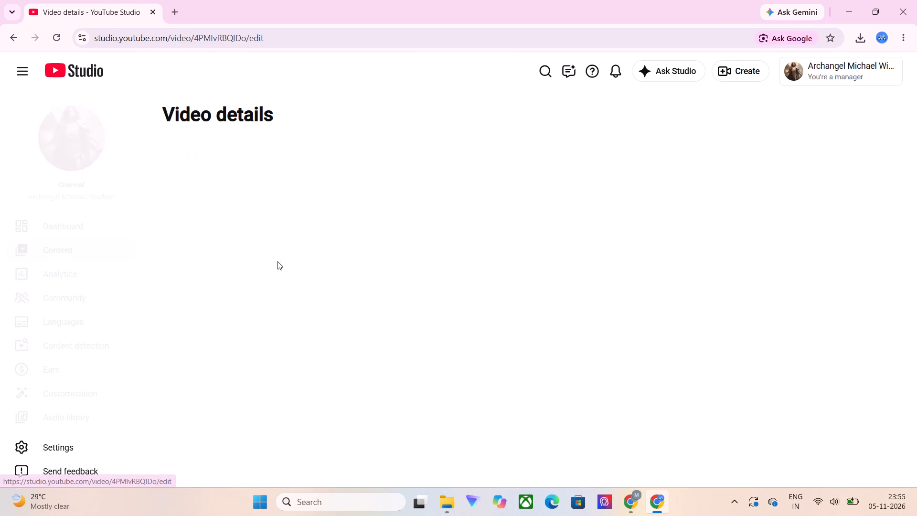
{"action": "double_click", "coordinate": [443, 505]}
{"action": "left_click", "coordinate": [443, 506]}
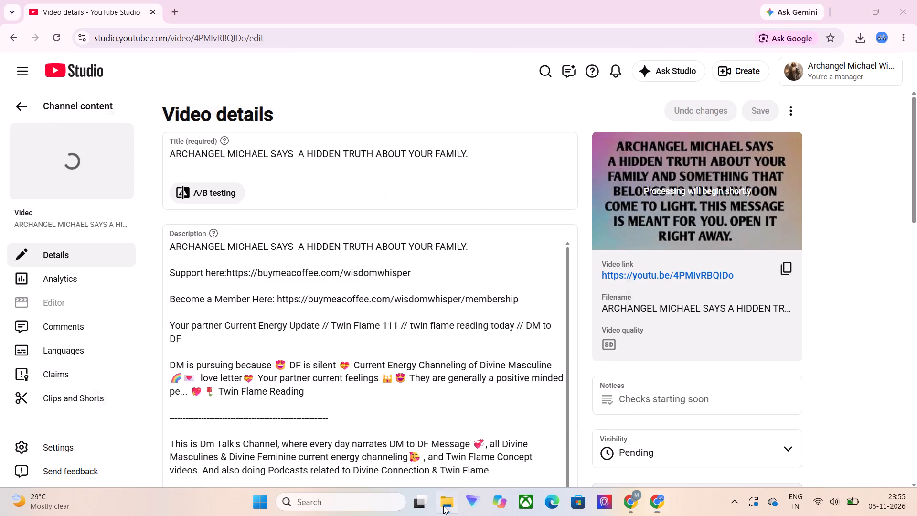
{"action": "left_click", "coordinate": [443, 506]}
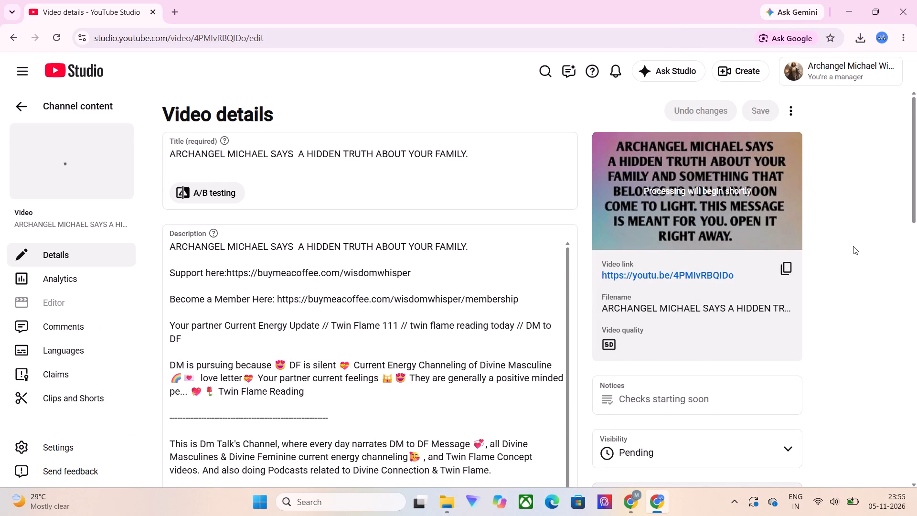
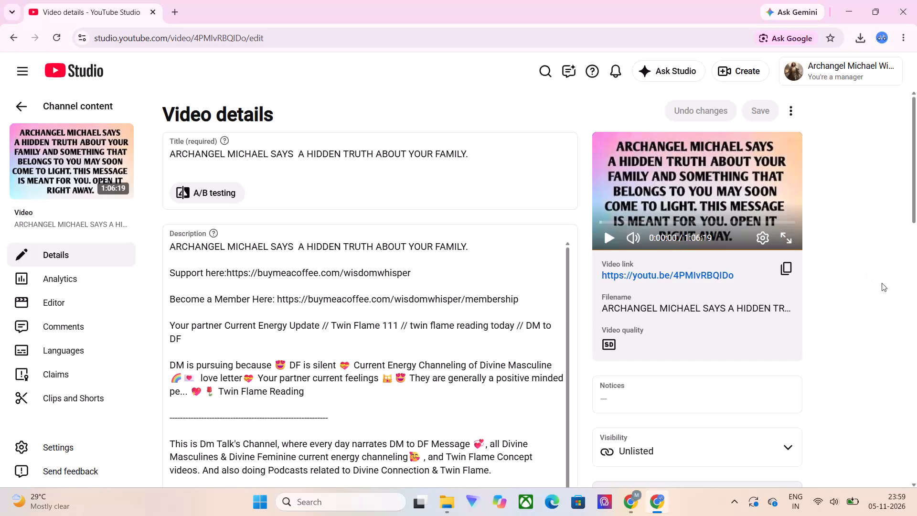
Switch to File Explorer and bring up the Downloads folder holding the video and thumbnail files.
{"action": "left_click", "coordinate": [454, 500]}
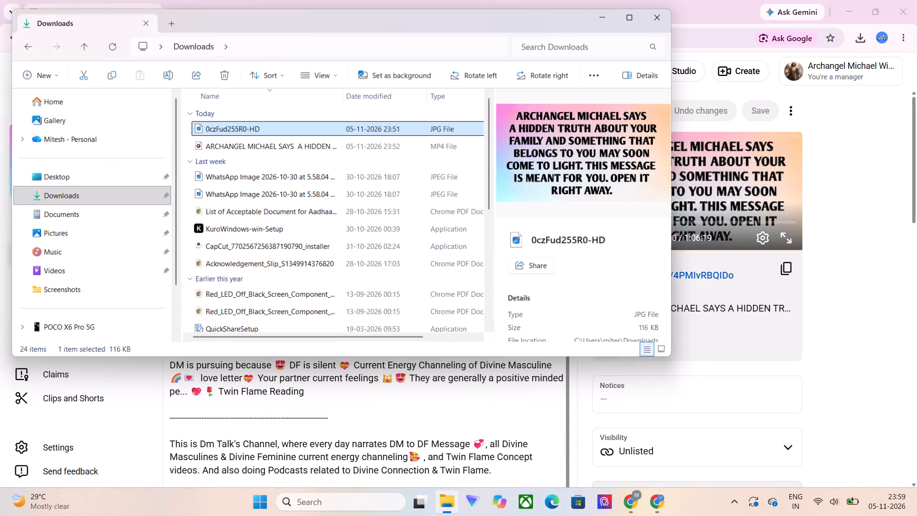
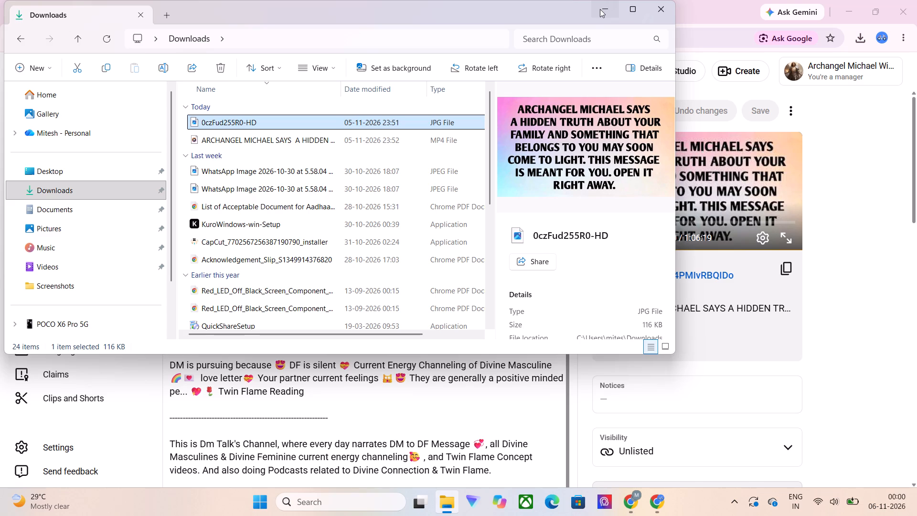
Put the Downloads folder window away and return from the video's details in YouTube Studio to the channel content list.
{"action": "left_click", "coordinate": [600, 9]}
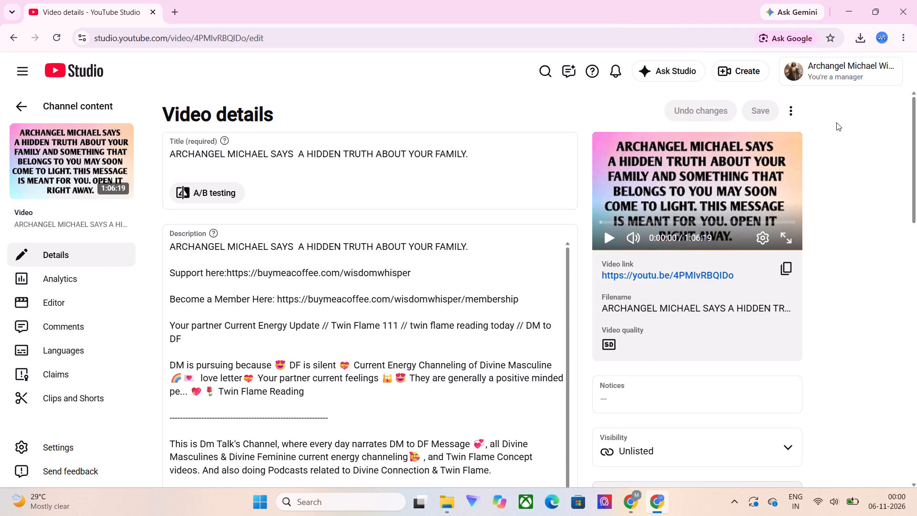
{"action": "left_click", "coordinate": [24, 110]}
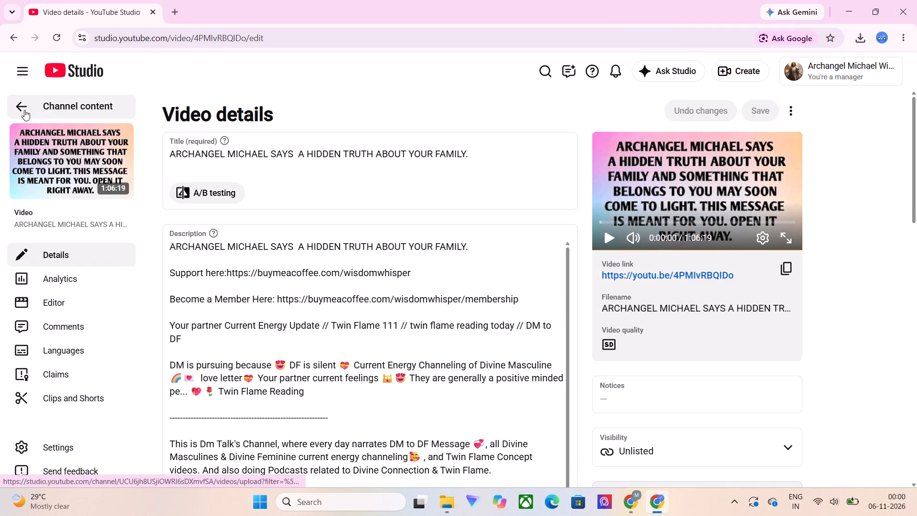
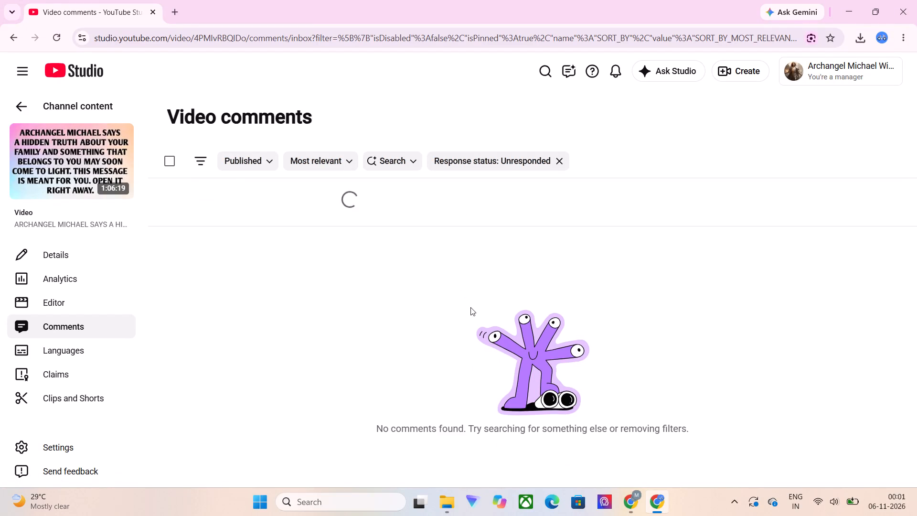
Pin the channel's own donation support comment on the video.
{"action": "left_click", "coordinate": [468, 335]}
{"action": "left_click", "coordinate": [481, 364]}
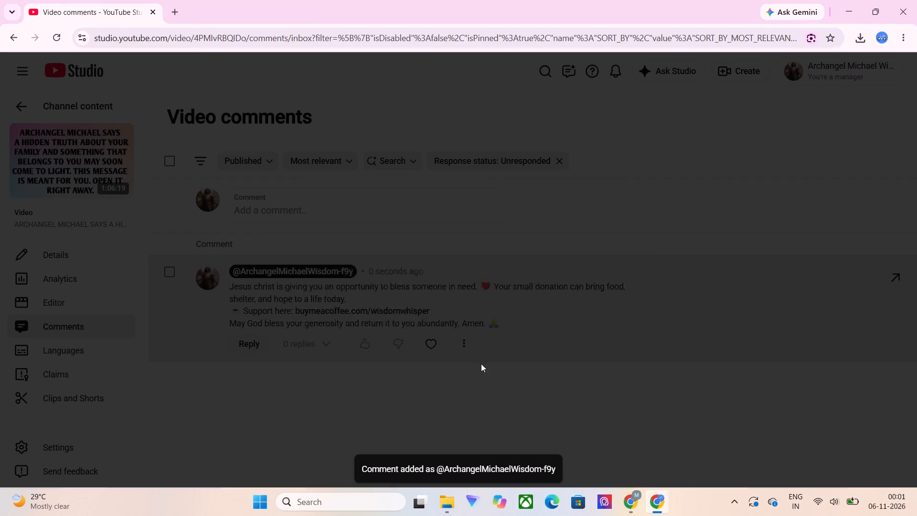
{"action": "double_click", "coordinate": [604, 299]}
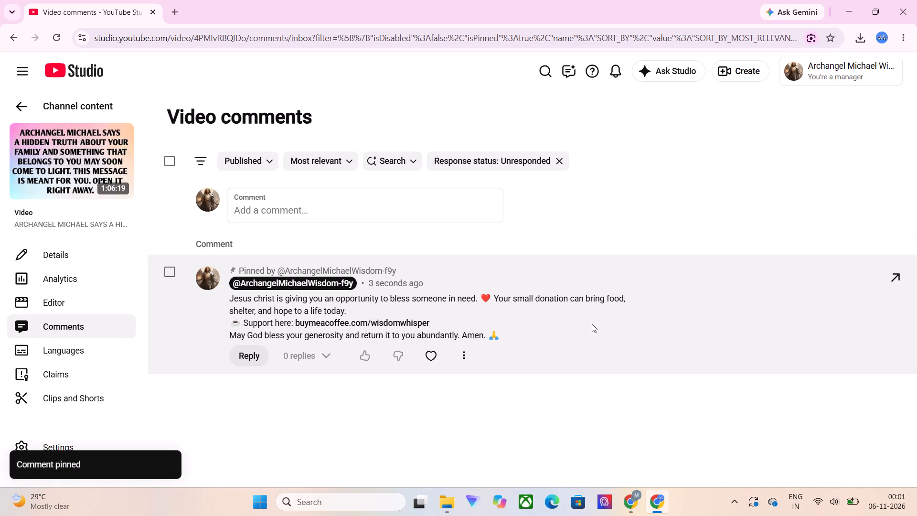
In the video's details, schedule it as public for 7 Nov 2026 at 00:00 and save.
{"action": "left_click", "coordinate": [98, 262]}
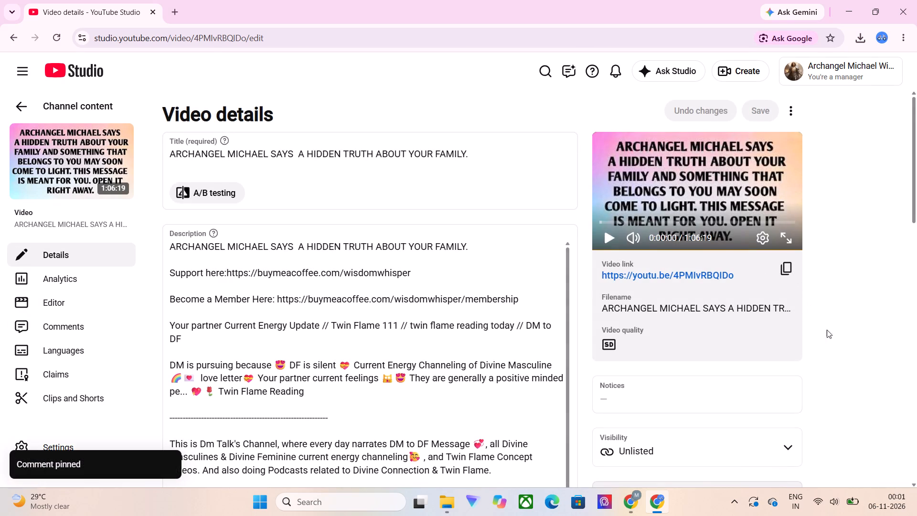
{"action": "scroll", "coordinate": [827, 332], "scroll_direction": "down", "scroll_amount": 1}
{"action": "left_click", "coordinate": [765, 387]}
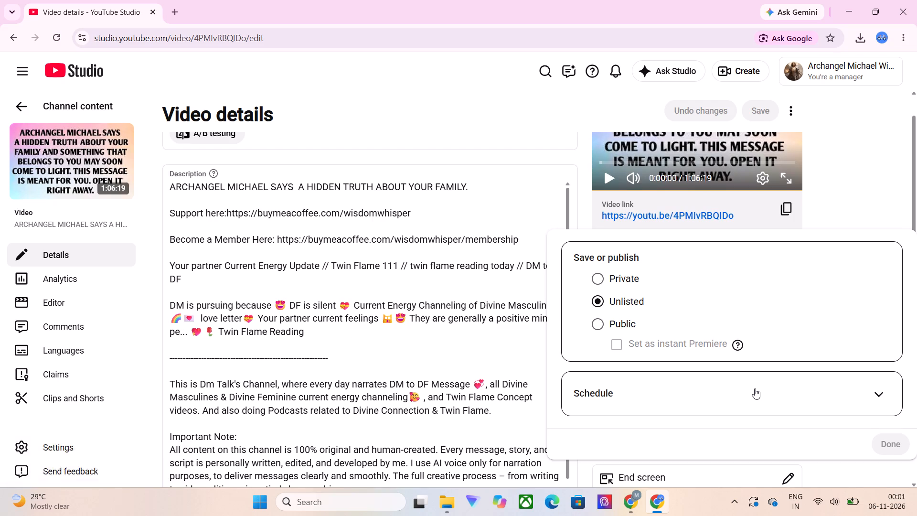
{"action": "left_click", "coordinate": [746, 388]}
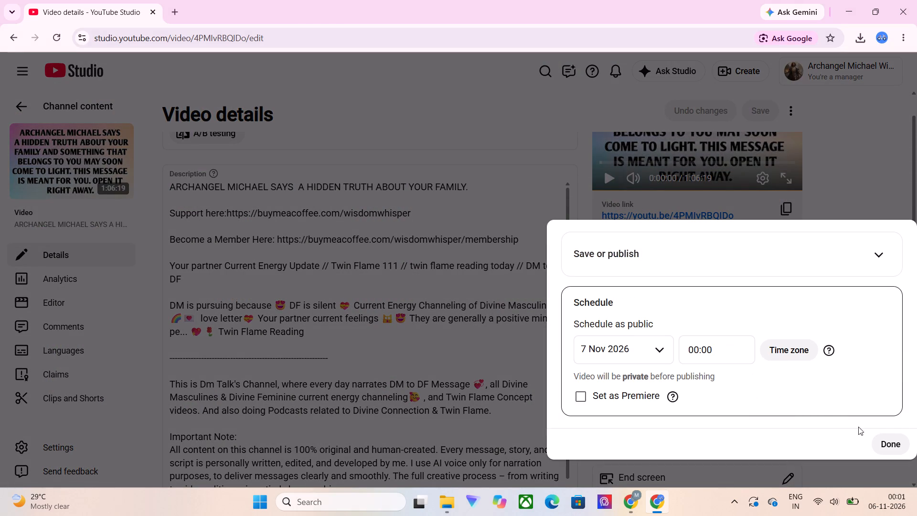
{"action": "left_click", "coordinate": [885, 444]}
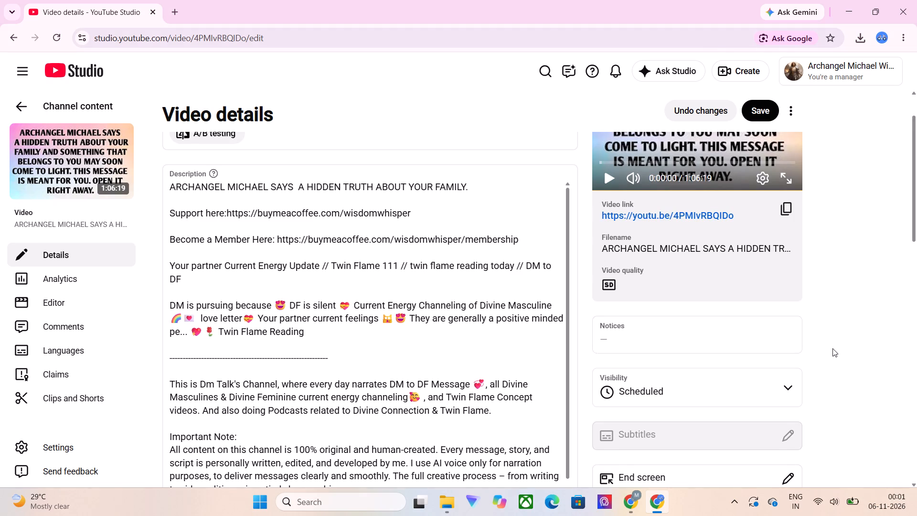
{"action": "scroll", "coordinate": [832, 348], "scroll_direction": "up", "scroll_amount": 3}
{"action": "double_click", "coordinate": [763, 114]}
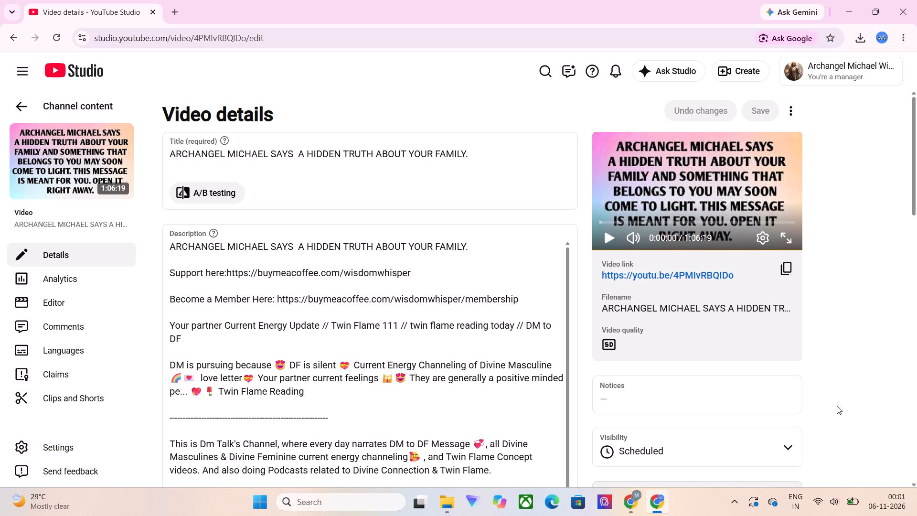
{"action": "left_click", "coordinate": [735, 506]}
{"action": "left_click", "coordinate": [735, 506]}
Copy the video's link and open the channel's Posts page on YouTube in a separate tab.
{"action": "triple_click", "coordinate": [795, 274]}
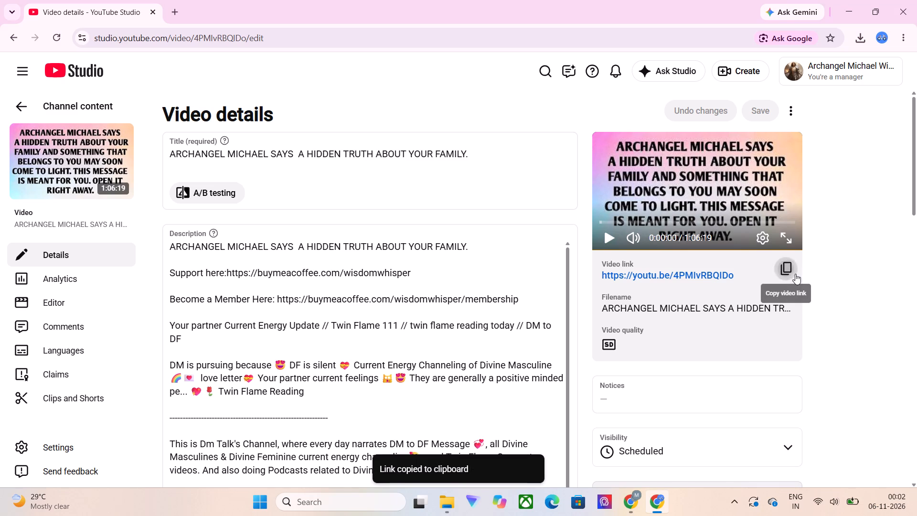
{"action": "triple_click", "coordinate": [795, 274]}
{"action": "double_click", "coordinate": [795, 274]}
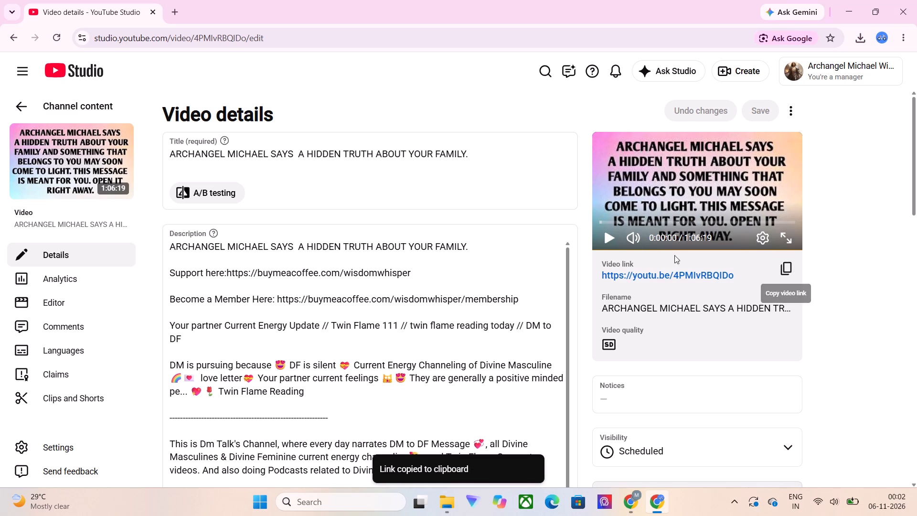
{"action": "double_click", "coordinate": [181, 13]}
{"action": "double_click", "coordinate": [149, 64]}
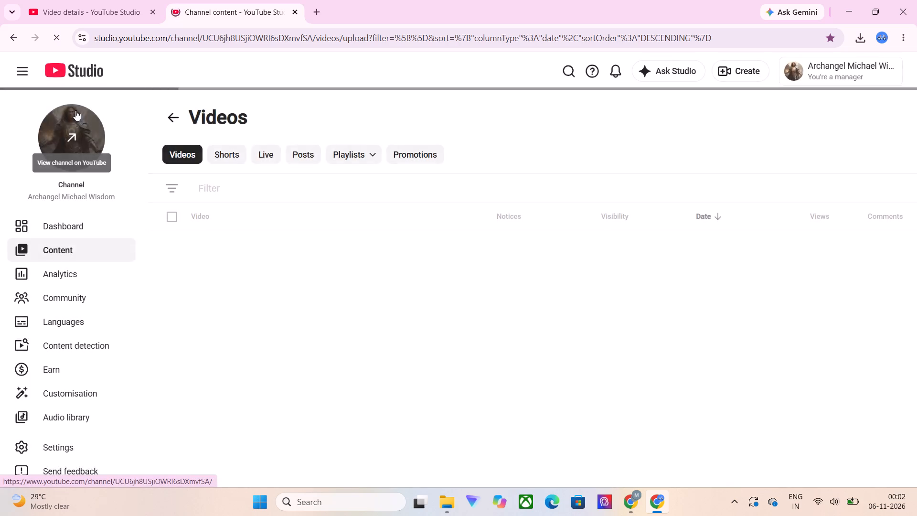
{"action": "left_click", "coordinate": [75, 110]}
{"action": "double_click", "coordinate": [292, 15]}
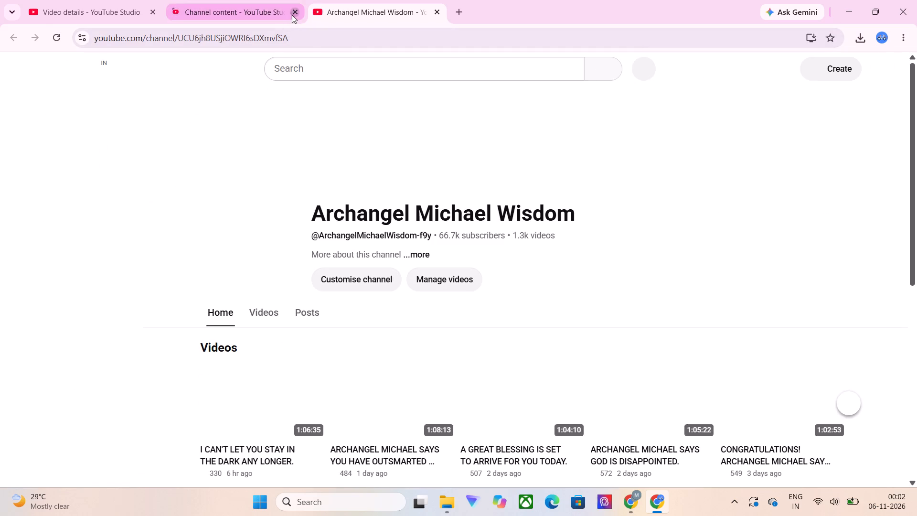
{"action": "left_click", "coordinate": [308, 304]}
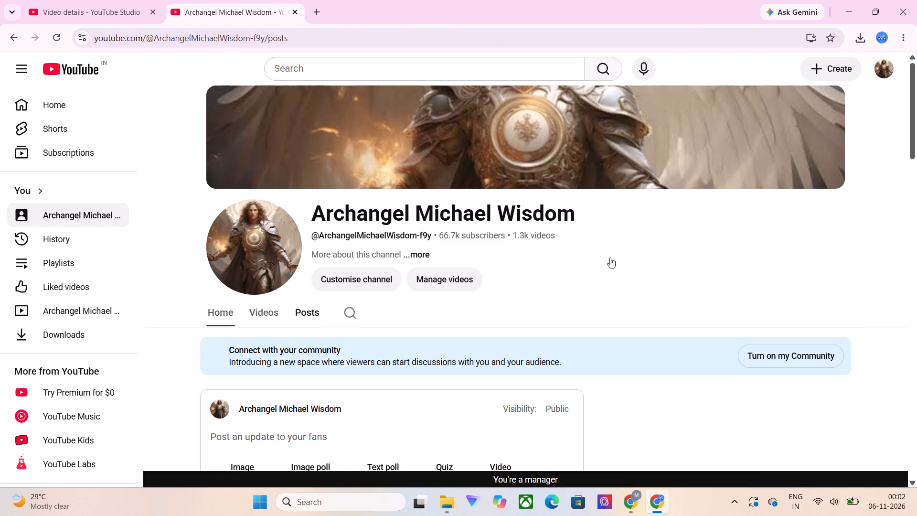
Start a channel video post, find the video by its copied link and insert it as the attachment.
{"action": "scroll", "coordinate": [610, 258], "scroll_direction": "down", "scroll_amount": 3}
{"action": "left_click", "coordinate": [488, 284]}
{"action": "right_click", "coordinate": [483, 108]}
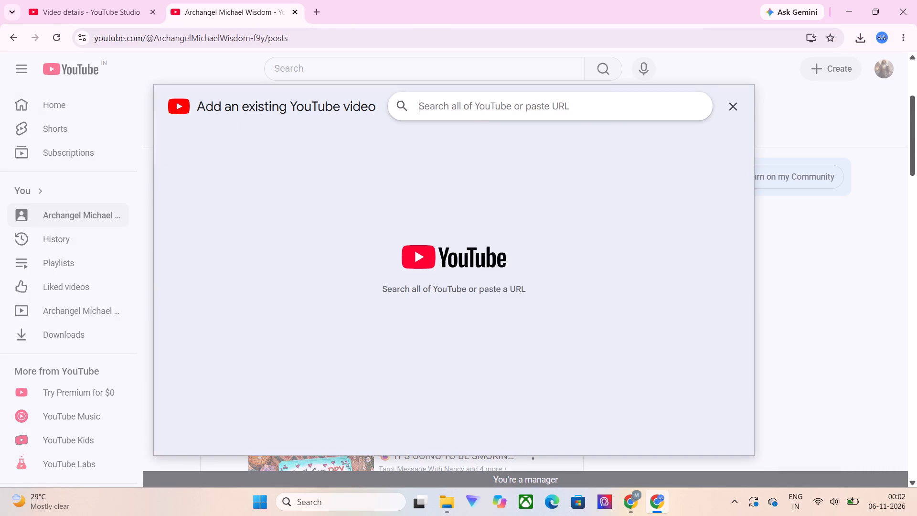
{"action": "left_click", "coordinate": [504, 253]}
{"action": "key", "text": "Return"}
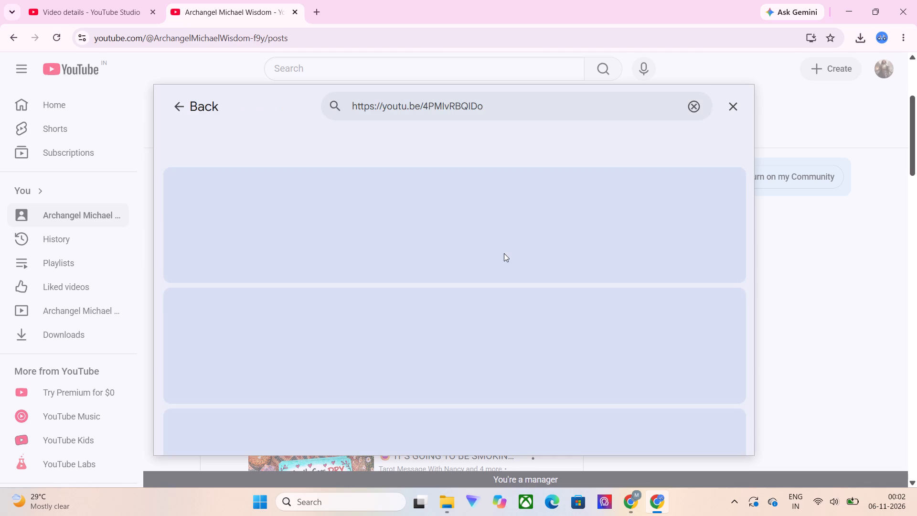
{"action": "left_click", "coordinate": [500, 214]}
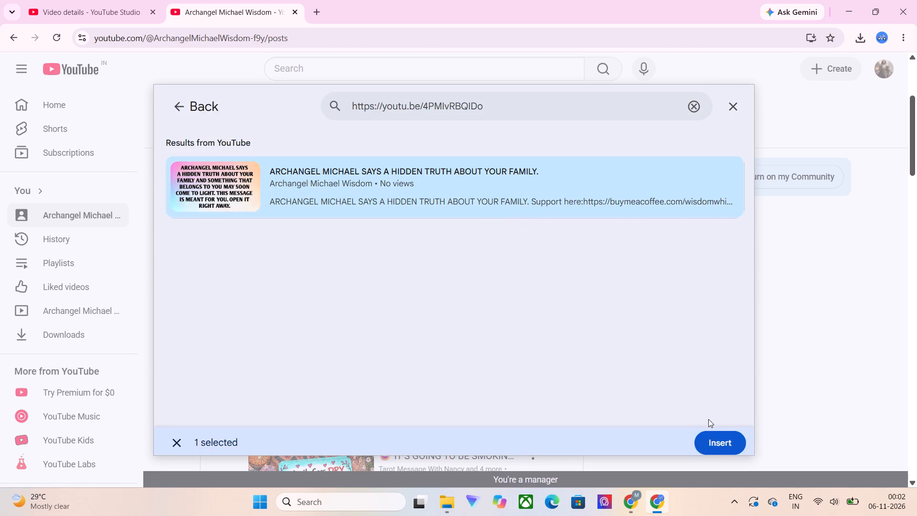
{"action": "left_click", "coordinate": [714, 441]}
{"action": "right_click", "coordinate": [264, 259]}
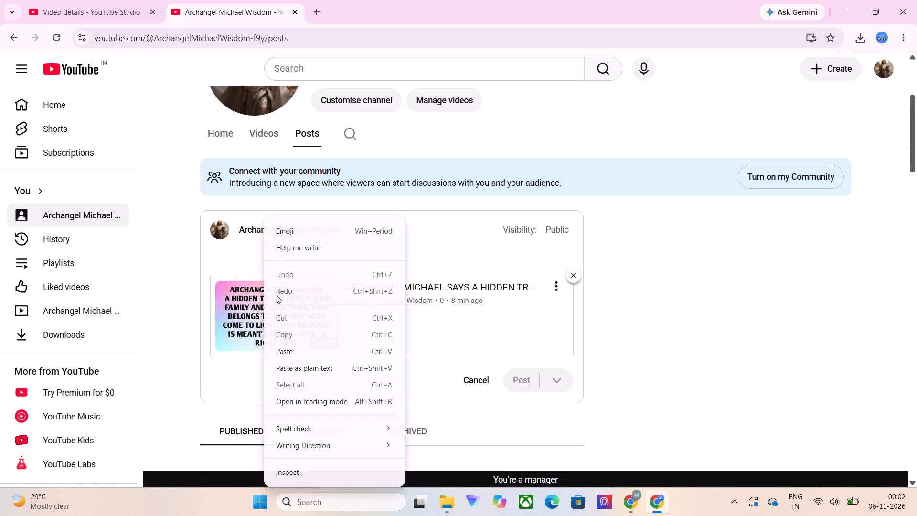
{"action": "double_click", "coordinate": [367, 344]}
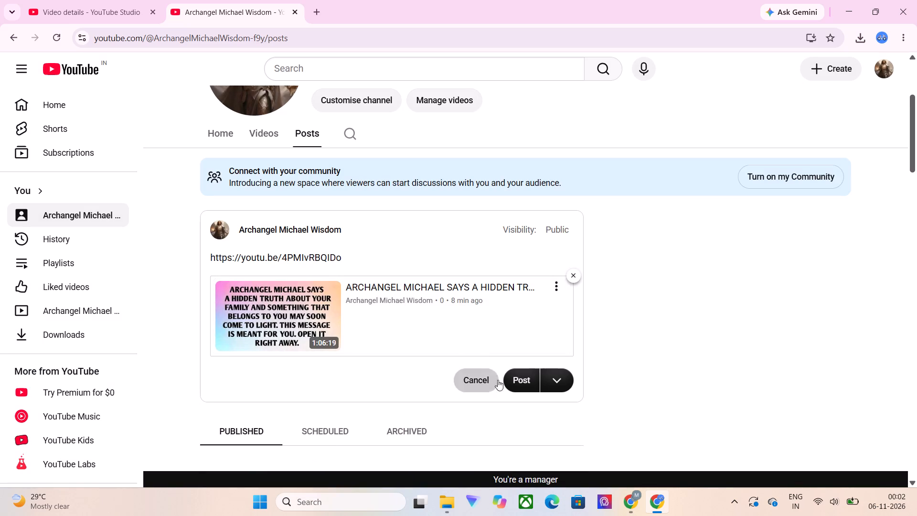
{"action": "left_click", "coordinate": [511, 377]}
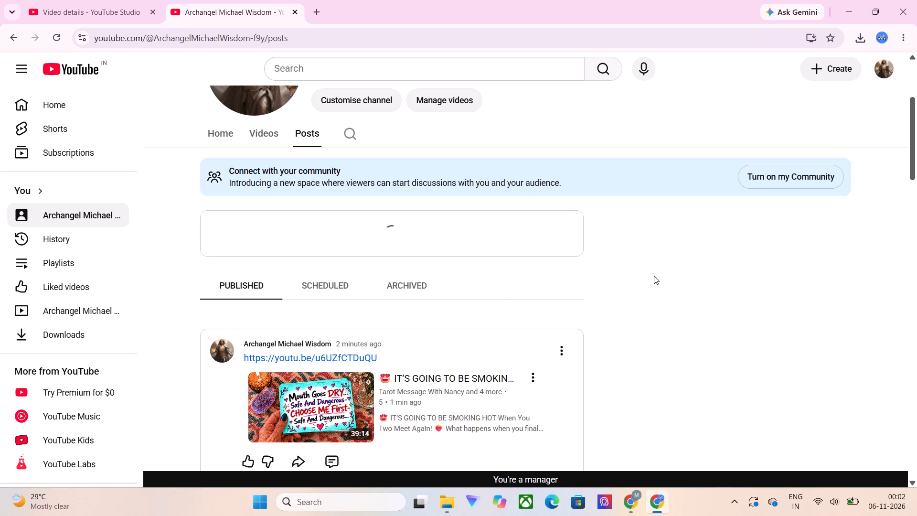
{"action": "left_click", "coordinate": [118, 0]}
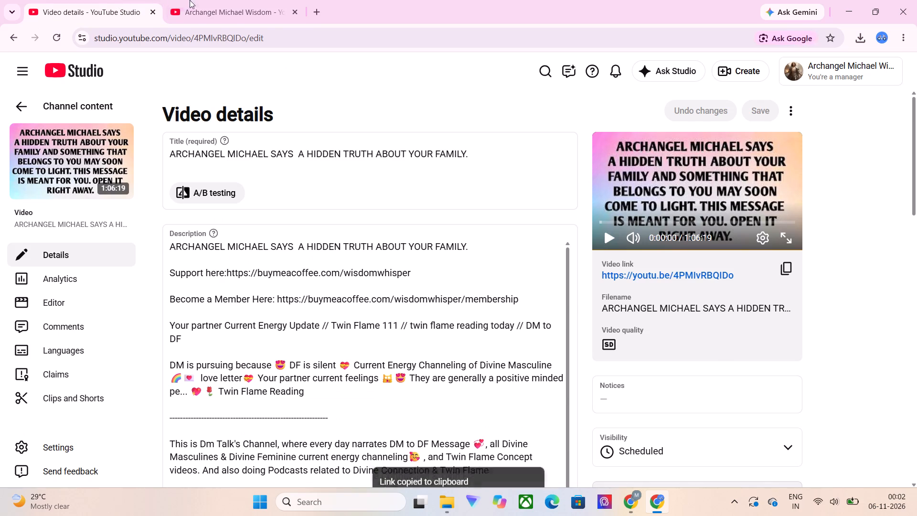
{"action": "left_click", "coordinate": [191, 0]}
{"action": "scroll", "coordinate": [686, 294], "scroll_direction": "down", "scroll_amount": 3}
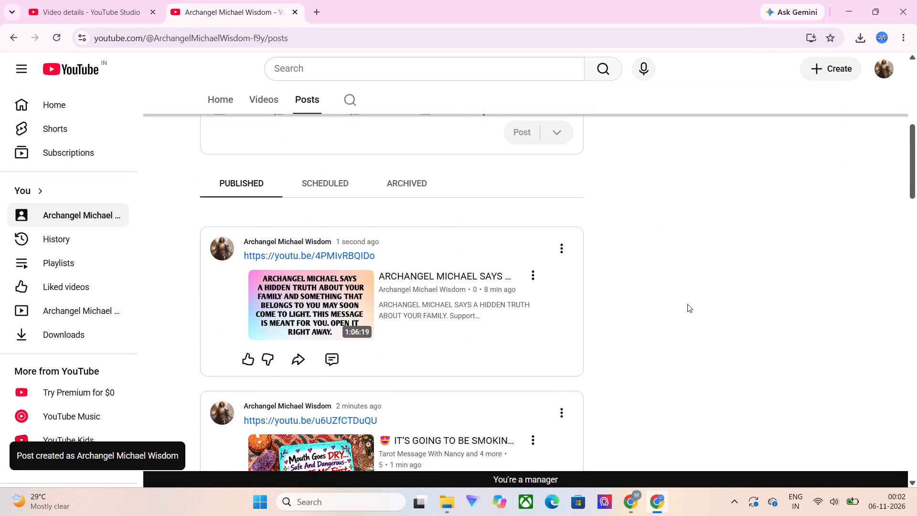
Return to the channel content list in YouTube Studio and reload it.
{"action": "left_click", "coordinate": [96, 0]}
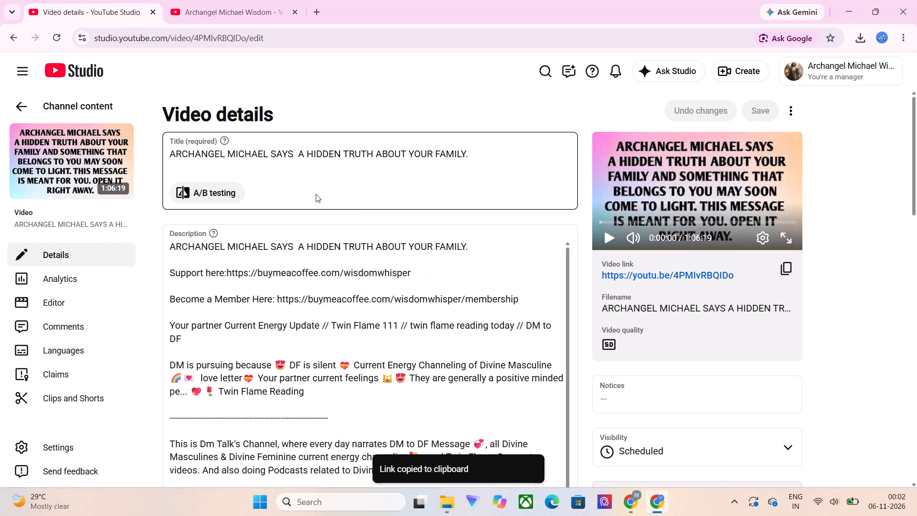
{"action": "left_click", "coordinate": [21, 103]}
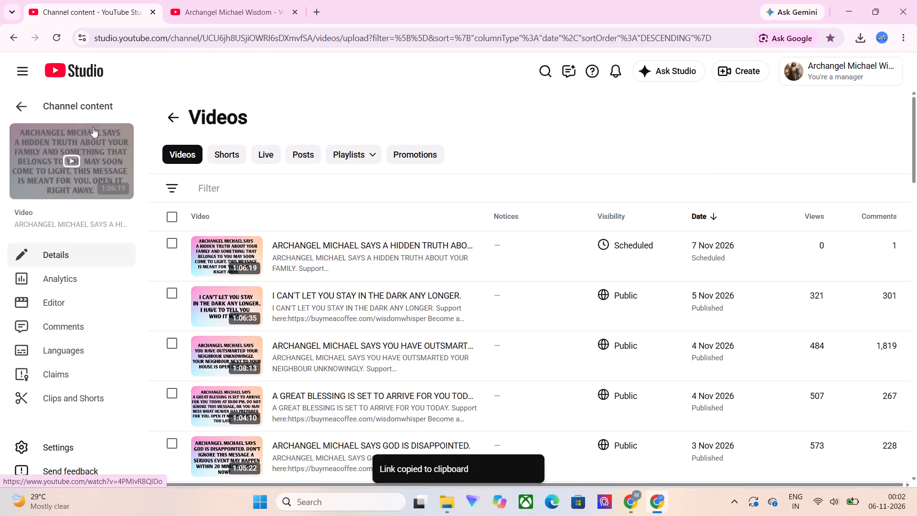
{"action": "left_click", "coordinate": [46, 33]}
{"action": "left_click", "coordinate": [56, 35]}
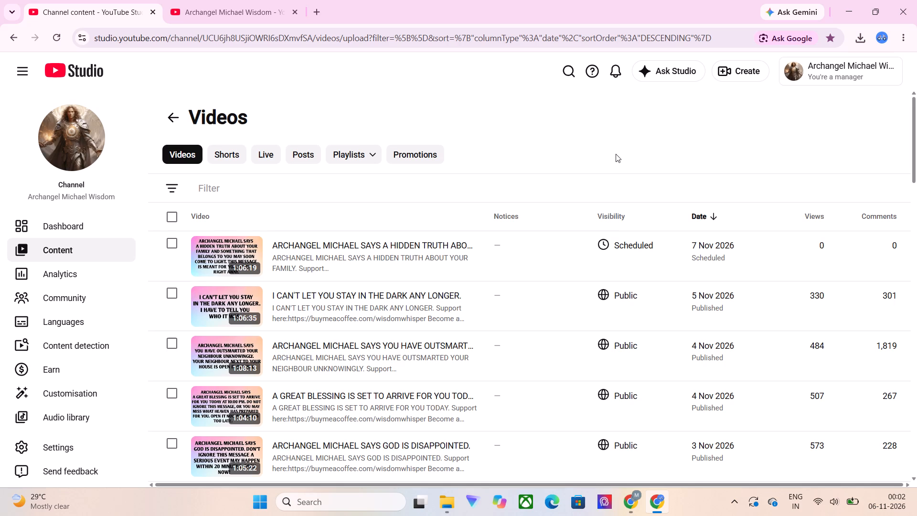
Open the details of the scheduled "A HIDDEN TRUTH ABOUT YOUR FAMILY" video, change its visibility to Public and save.
{"action": "left_click", "coordinate": [280, 270]}
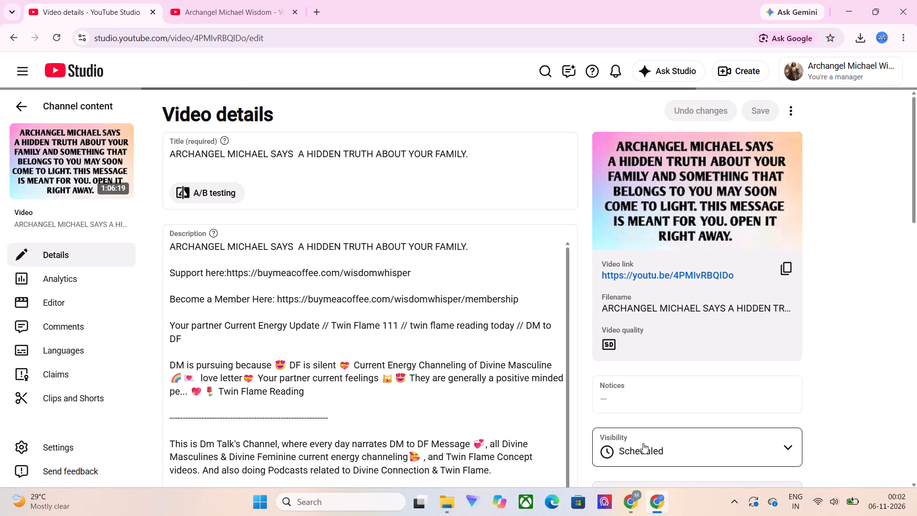
{"action": "left_click", "coordinate": [693, 448]}
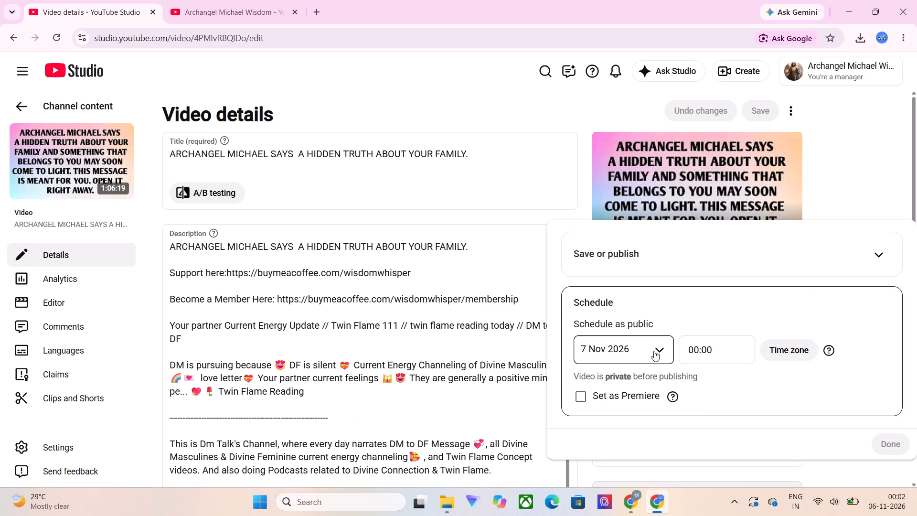
{"action": "double_click", "coordinate": [686, 264]}
{"action": "left_click", "coordinate": [613, 319]}
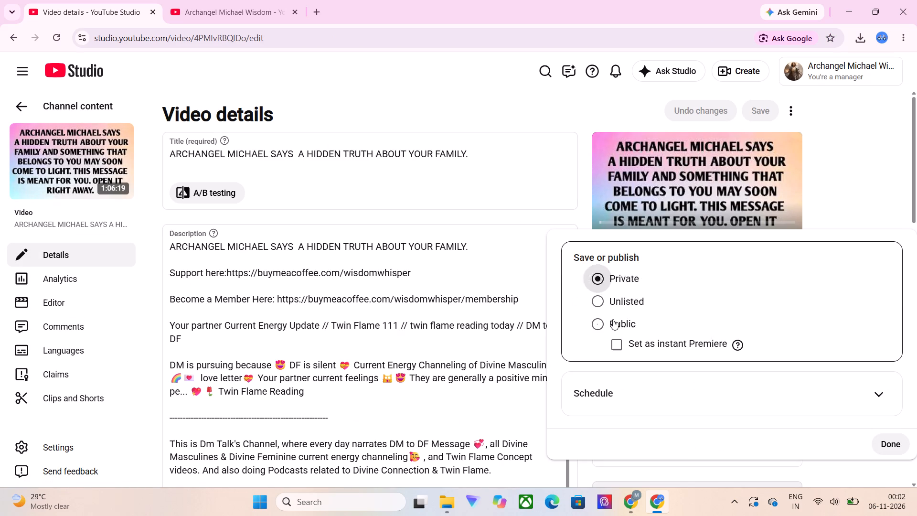
{"action": "left_click", "coordinate": [881, 441]}
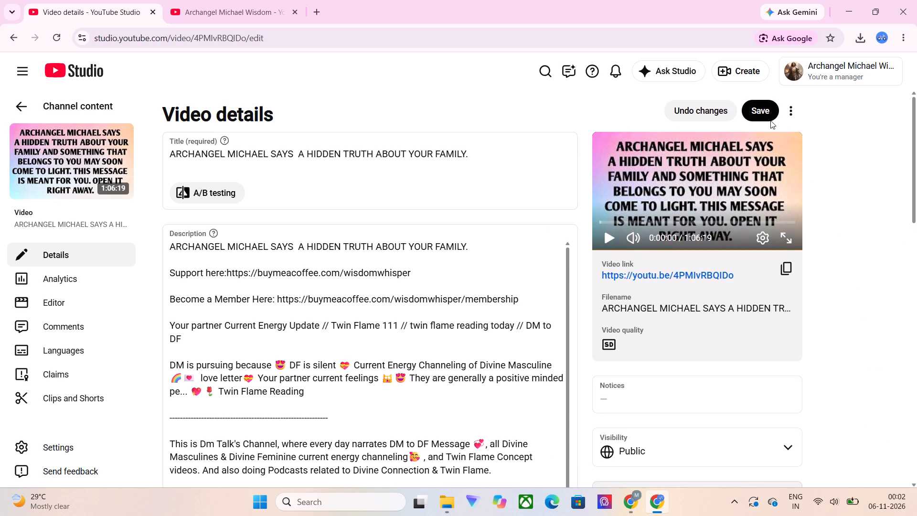
{"action": "left_click", "coordinate": [767, 114]}
{"action": "left_click", "coordinate": [213, 0]}
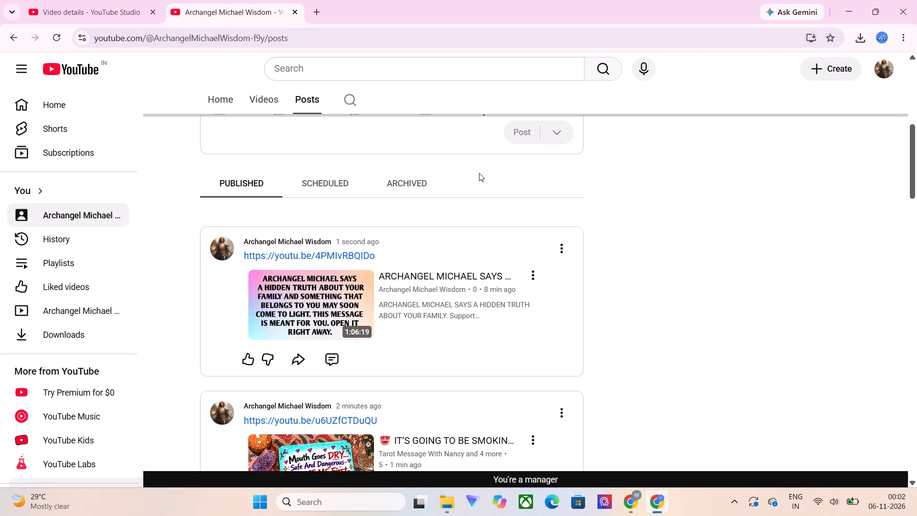
{"action": "double_click", "coordinate": [63, 0]}
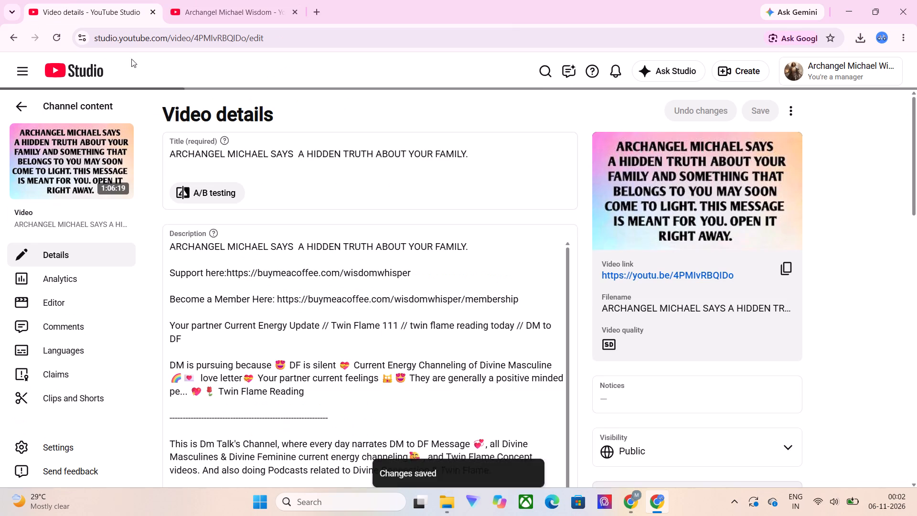
Check the video's visibility in the channel content list and reopen its details.
{"action": "double_click", "coordinate": [13, 105]}
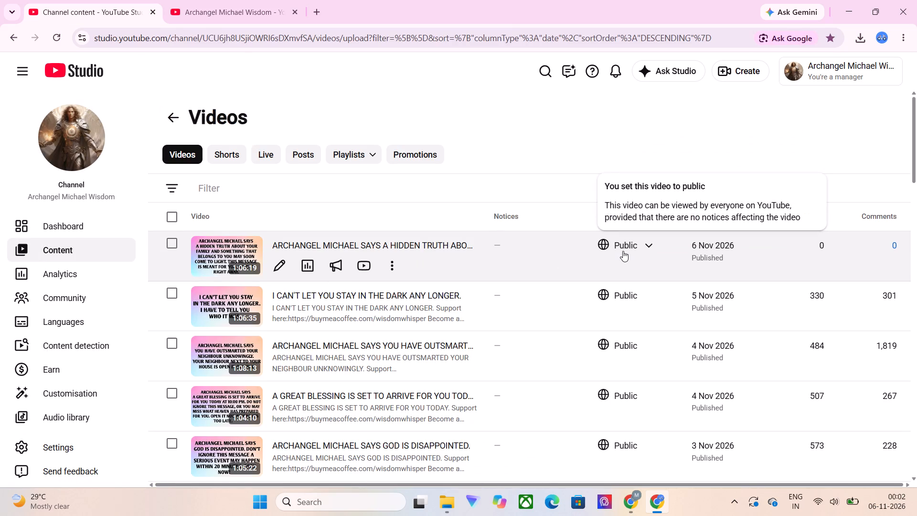
{"action": "scroll", "coordinate": [623, 251], "scroll_direction": "up", "scroll_amount": 1}
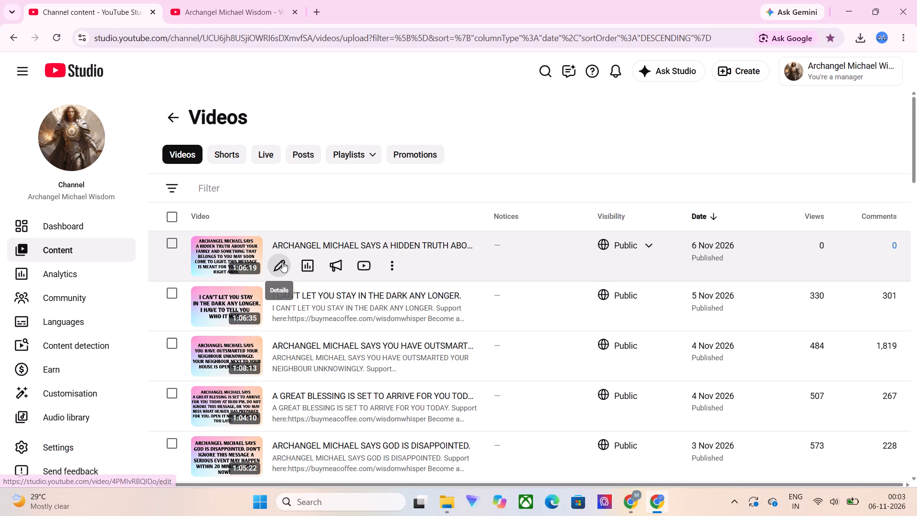
{"action": "left_click", "coordinate": [282, 262]}
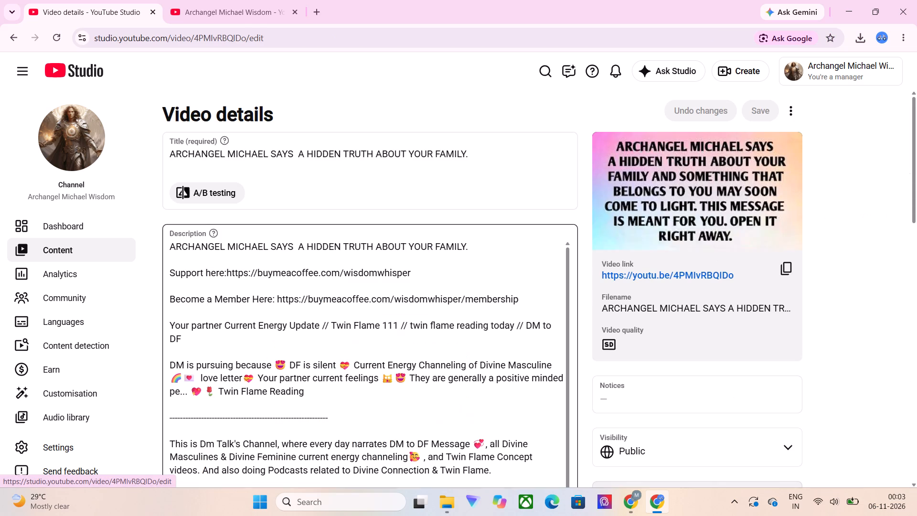
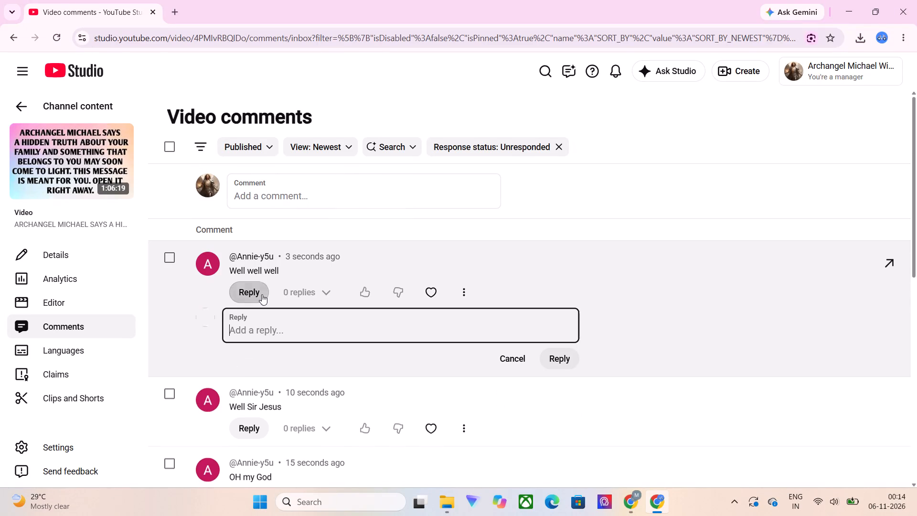
Paste the prepared donation appeal with the buymeacoffee.com/wisdomwhisper link as a reply to the "Well well well" comment and post it.
{"action": "right_click", "coordinate": [262, 330]}
{"action": "left_click", "coordinate": [321, 209]}
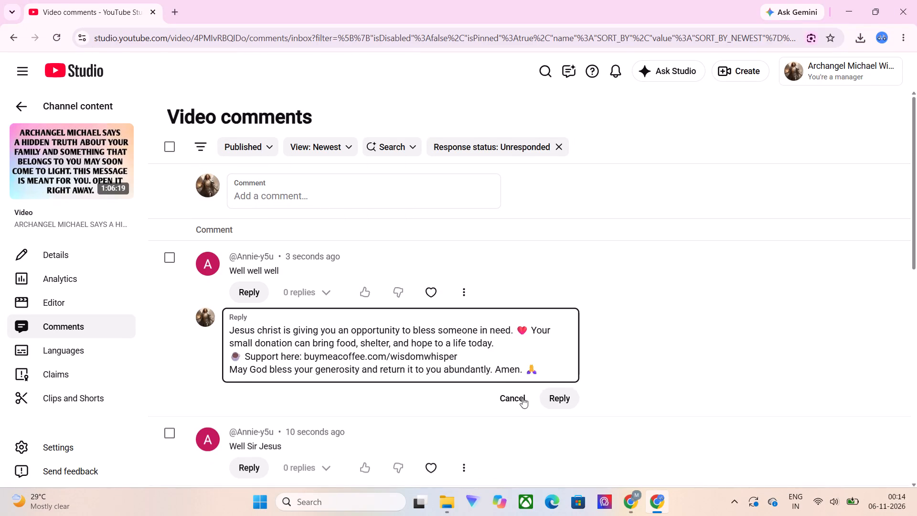
{"action": "left_click", "coordinate": [556, 394]}
Post the same donation appeal with the buymeacoffee.com/wisdomwhisper link as a reply to the "Mh" comment further down the list.
{"action": "scroll", "coordinate": [580, 324], "scroll_direction": "down", "scroll_amount": 9}
{"action": "left_click", "coordinate": [259, 328]}
{"action": "right_click", "coordinate": [274, 364]}
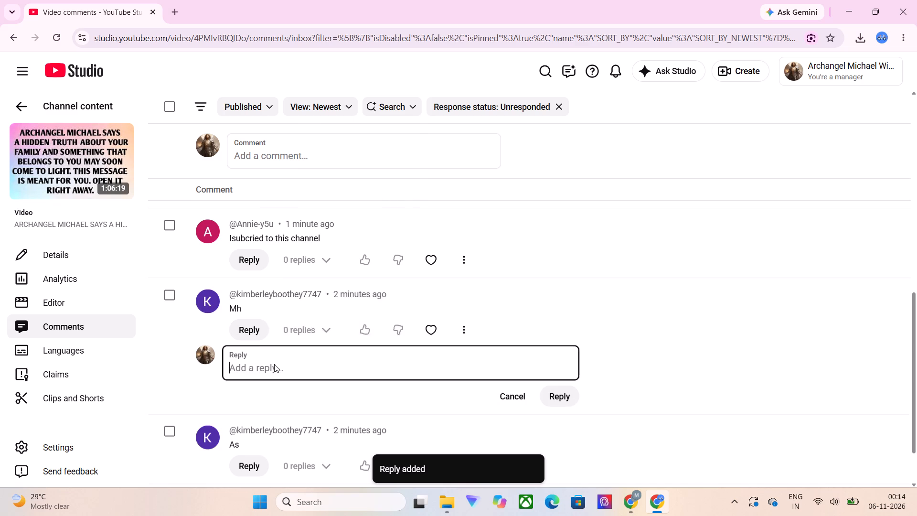
{"action": "left_click", "coordinate": [365, 234]}
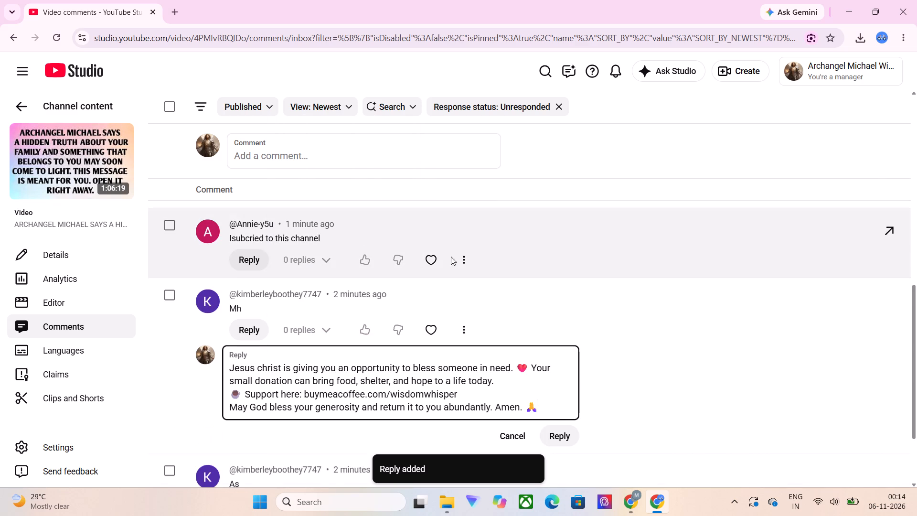
{"action": "left_click", "coordinate": [558, 429]}
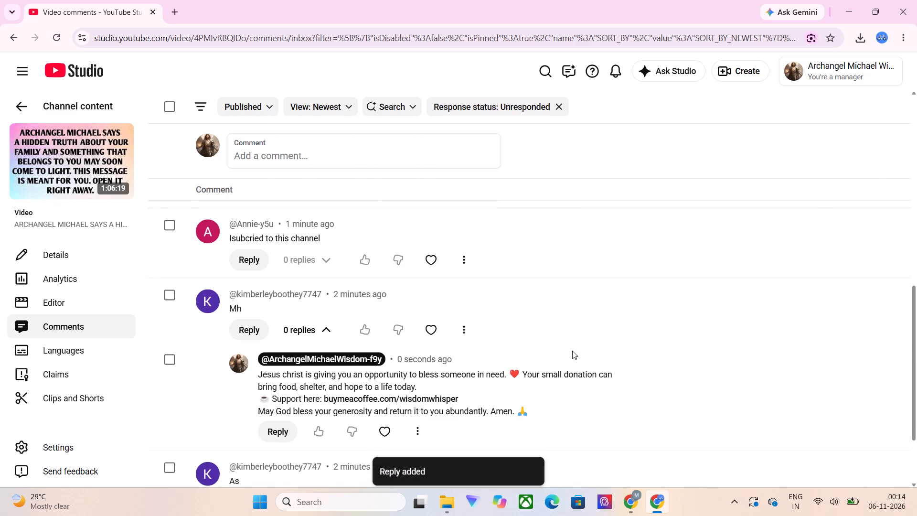
Refresh the video's unresponded comments by reapplying the Newest view, and look through the list for new comments to answer.
{"action": "scroll", "coordinate": [572, 351], "scroll_direction": "down", "scroll_amount": 6}
{"action": "scroll", "coordinate": [537, 365], "scroll_direction": "up", "scroll_amount": 5}
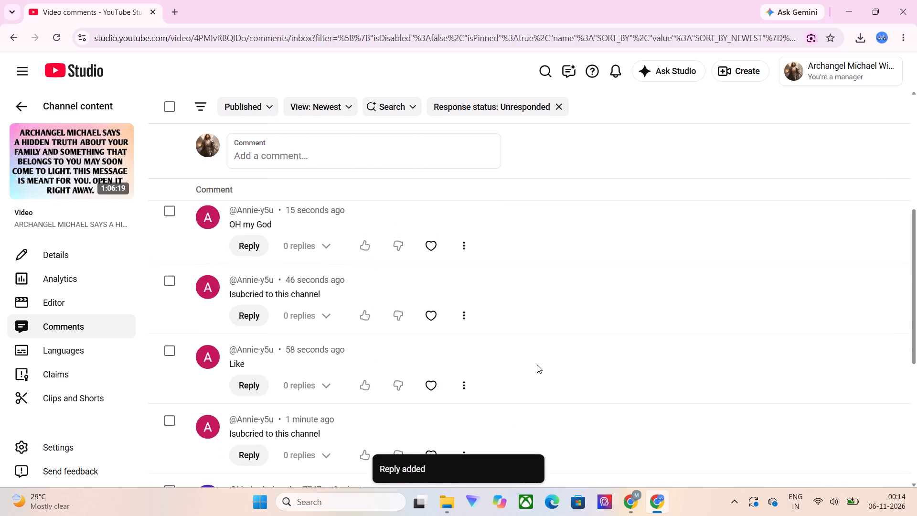
{"action": "scroll", "coordinate": [537, 365], "scroll_direction": "up", "scroll_amount": 8}
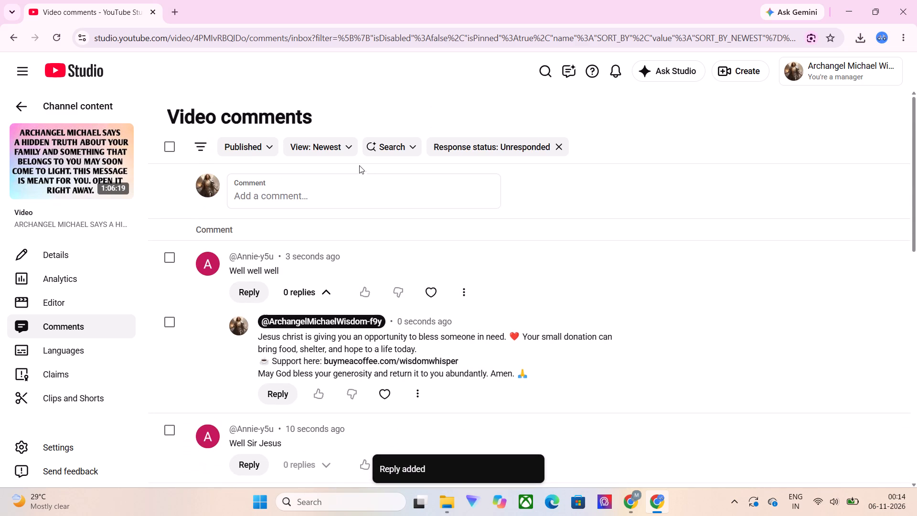
{"action": "left_click", "coordinate": [352, 155]}
{"action": "left_click", "coordinate": [373, 267]}
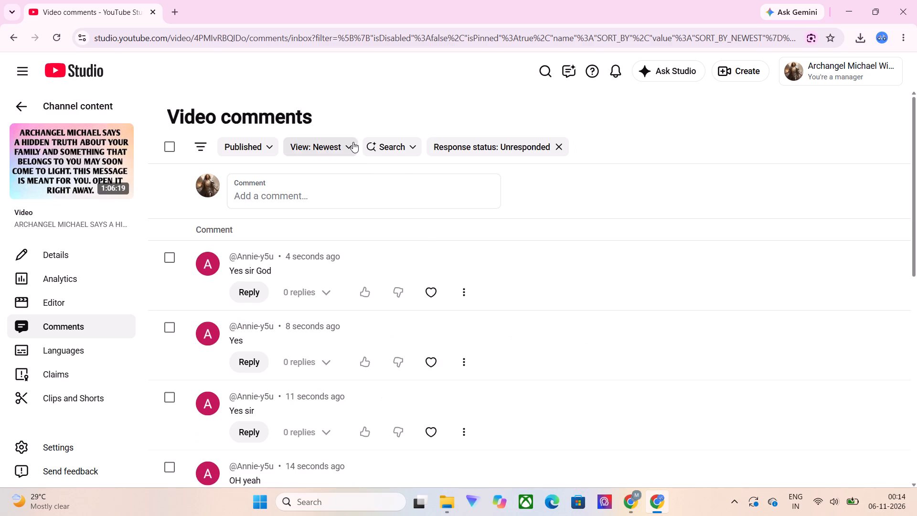
{"action": "left_click", "coordinate": [353, 142]}
{"action": "left_click", "coordinate": [360, 260]}
{"action": "scroll", "coordinate": [557, 318], "scroll_direction": "down", "scroll_amount": 5}
{"action": "scroll", "coordinate": [564, 366], "scroll_direction": "down", "scroll_amount": 6}
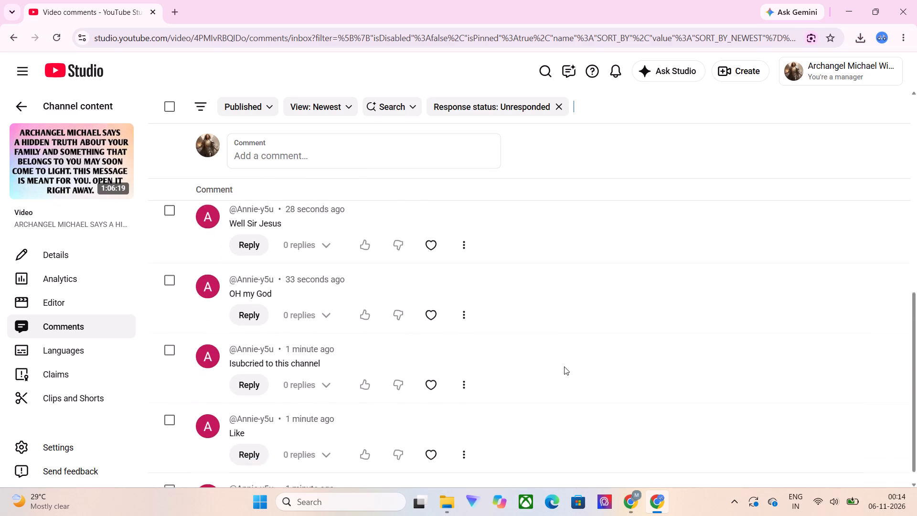
{"action": "scroll", "coordinate": [564, 366], "scroll_direction": "down", "scroll_amount": 11}
{"action": "scroll", "coordinate": [564, 366], "scroll_direction": "up", "scroll_amount": 14}
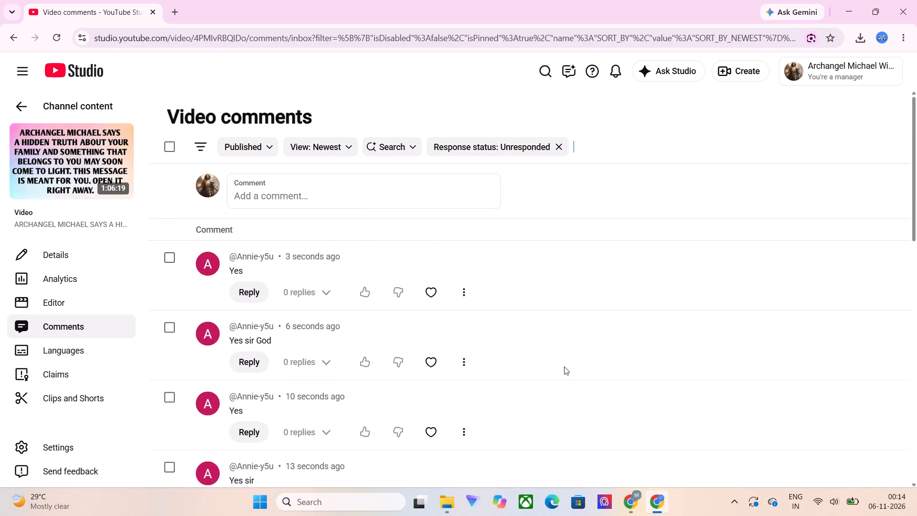
{"action": "scroll", "coordinate": [564, 366], "scroll_direction": "up", "scroll_amount": 1}
{"action": "left_click", "coordinate": [350, 151]}
{"action": "left_click", "coordinate": [355, 263]}
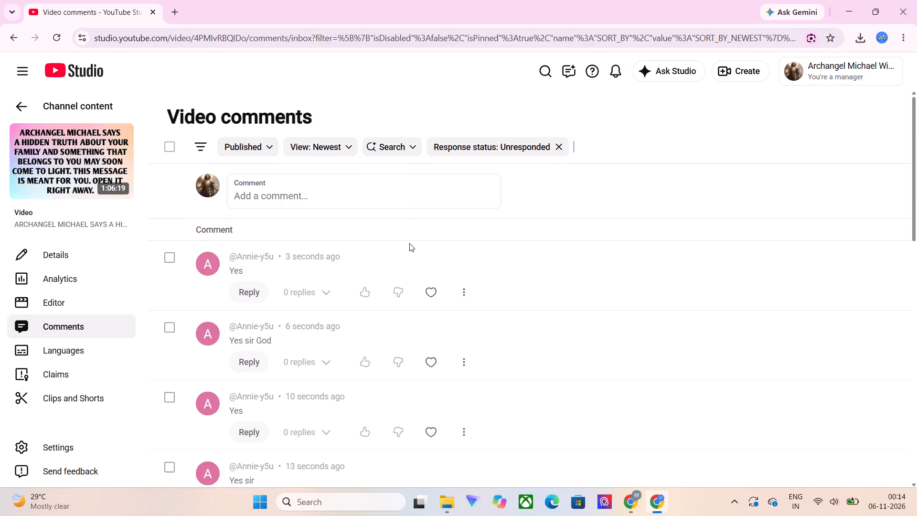
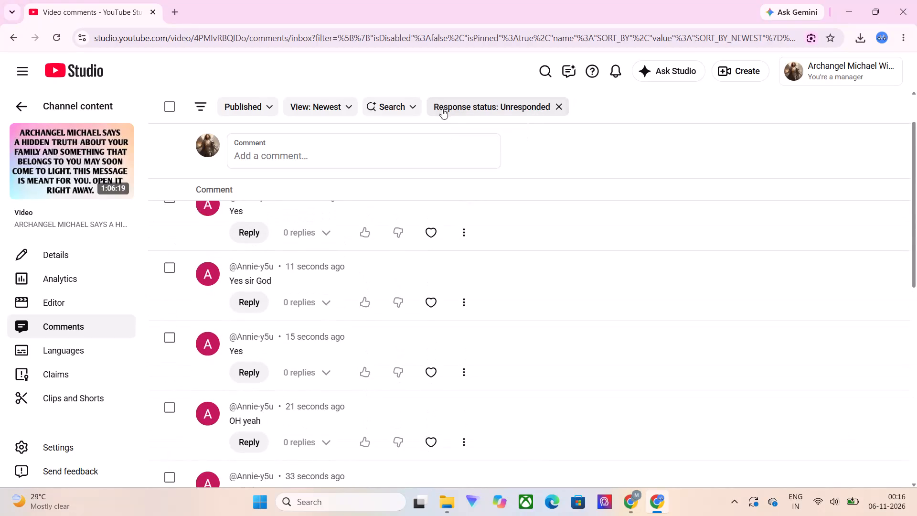
Reapply the Newest view several times to refresh the video's unresponded comments, and check the list for newly arrived ones.
{"action": "left_click", "coordinate": [345, 106]}
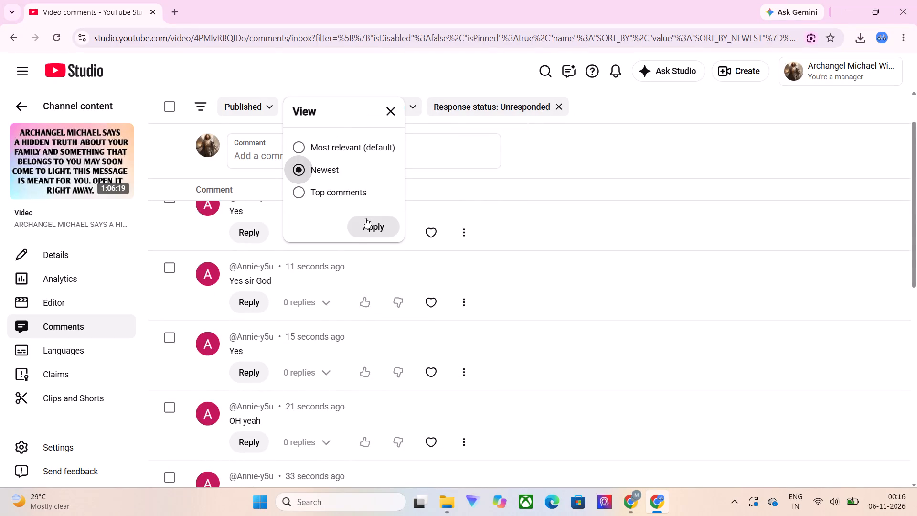
{"action": "double_click", "coordinate": [368, 224]}
{"action": "scroll", "coordinate": [612, 297], "scroll_direction": "up", "scroll_amount": 4}
{"action": "scroll", "coordinate": [612, 297], "scroll_direction": "down", "scroll_amount": 14}
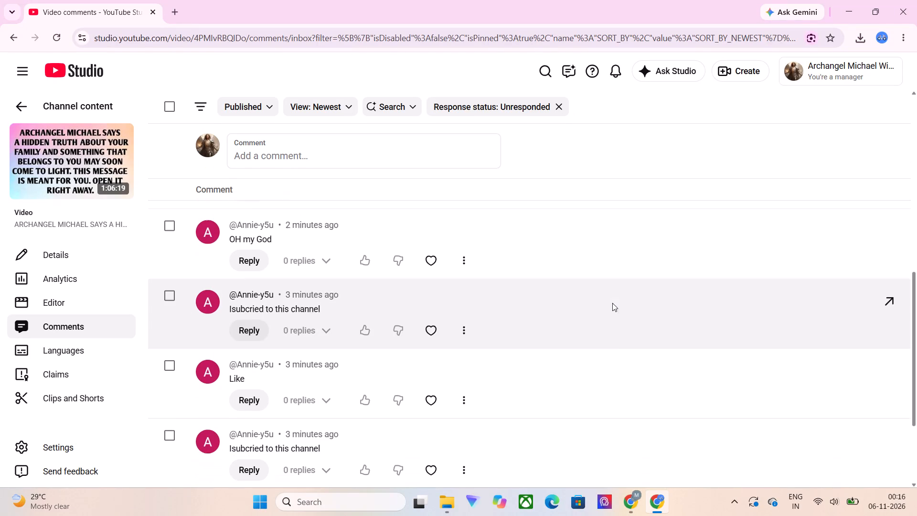
{"action": "scroll", "coordinate": [614, 342], "scroll_direction": "up", "scroll_amount": 6}
{"action": "scroll", "coordinate": [572, 319], "scroll_direction": "up", "scroll_amount": 10}
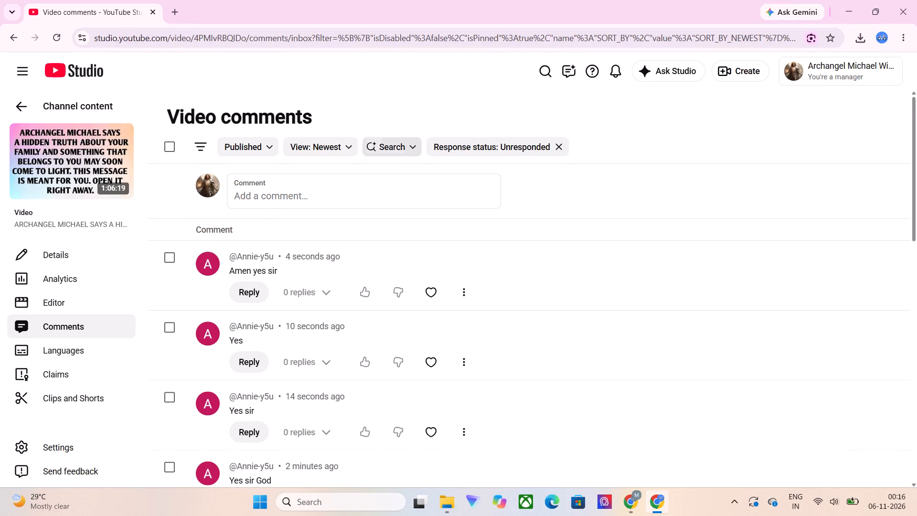
{"action": "left_click", "coordinate": [356, 146]}
{"action": "left_click", "coordinate": [379, 261]}
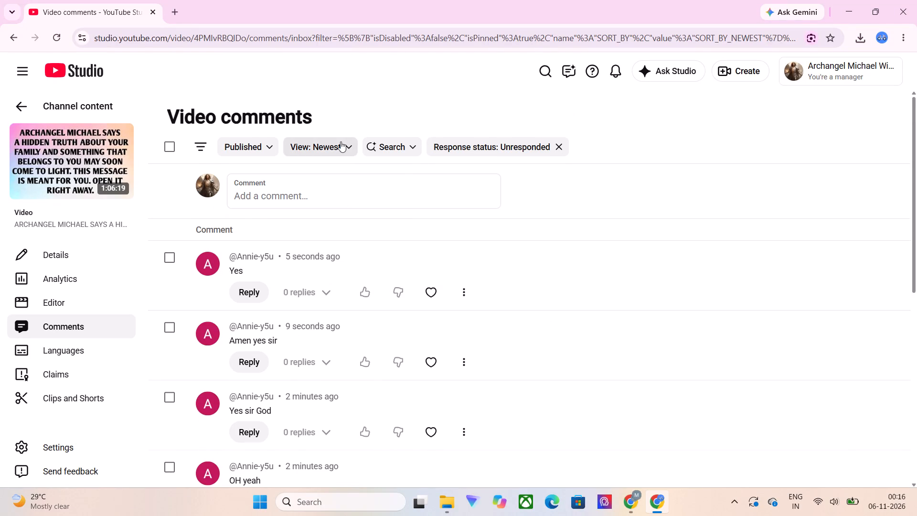
{"action": "left_click", "coordinate": [341, 141]}
{"action": "left_click", "coordinate": [363, 267]}
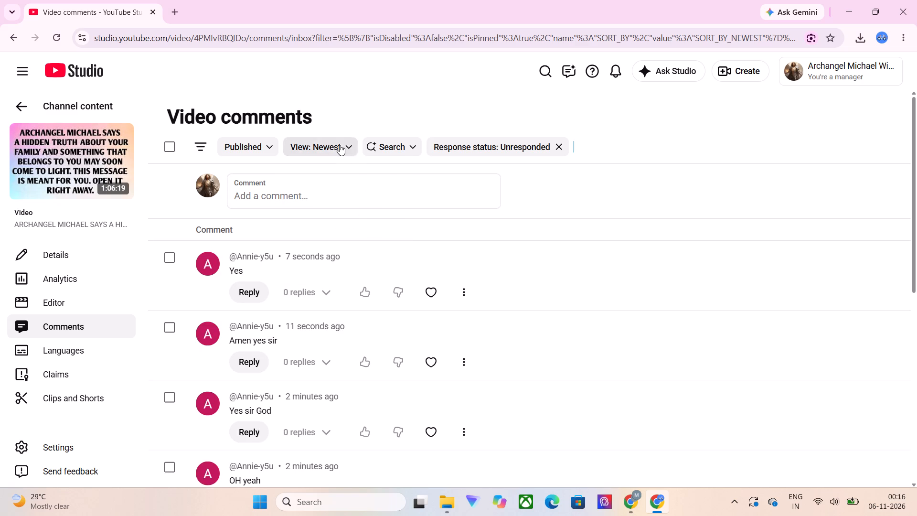
{"action": "double_click", "coordinate": [340, 145]}
{"action": "left_click", "coordinate": [376, 262]}
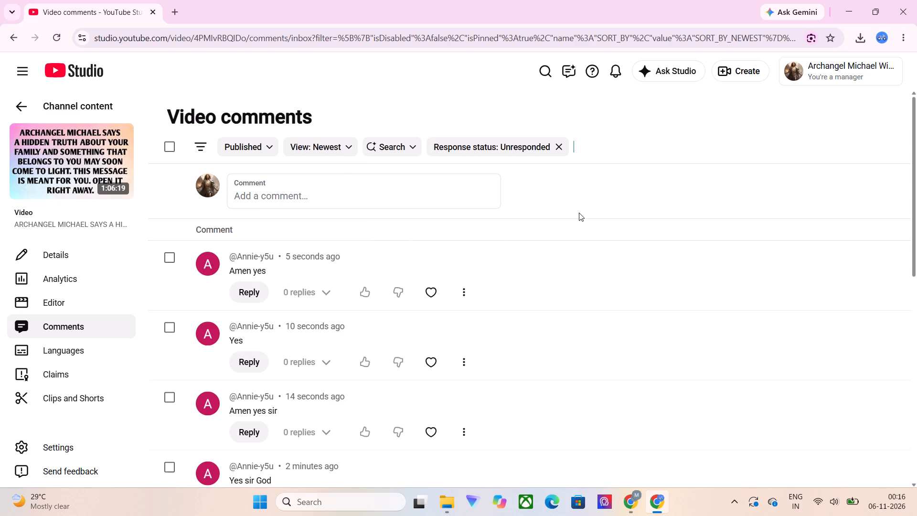
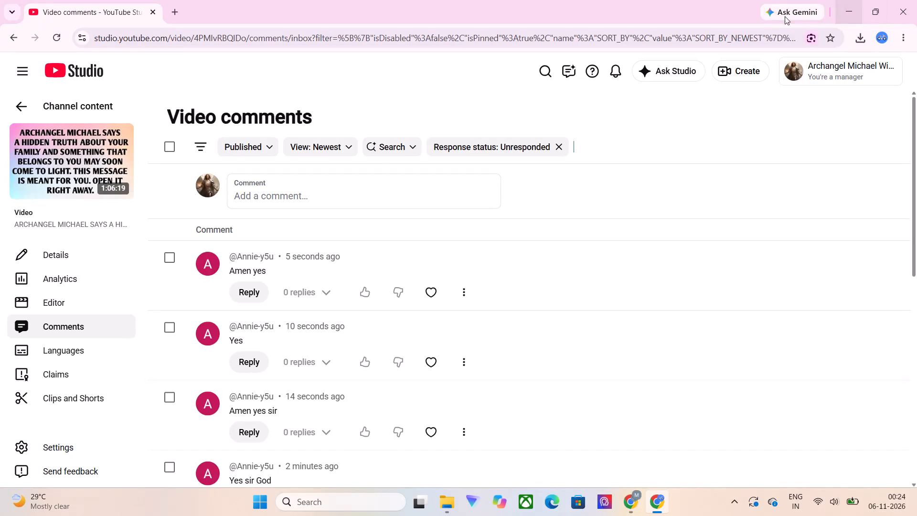
Reapply the Newest view and reply to the "Dear Archangel Michael" comment with the copied donation appeal linking to buymeacoffee.com/wisdomwhisper.
{"action": "left_click", "coordinate": [353, 149]}
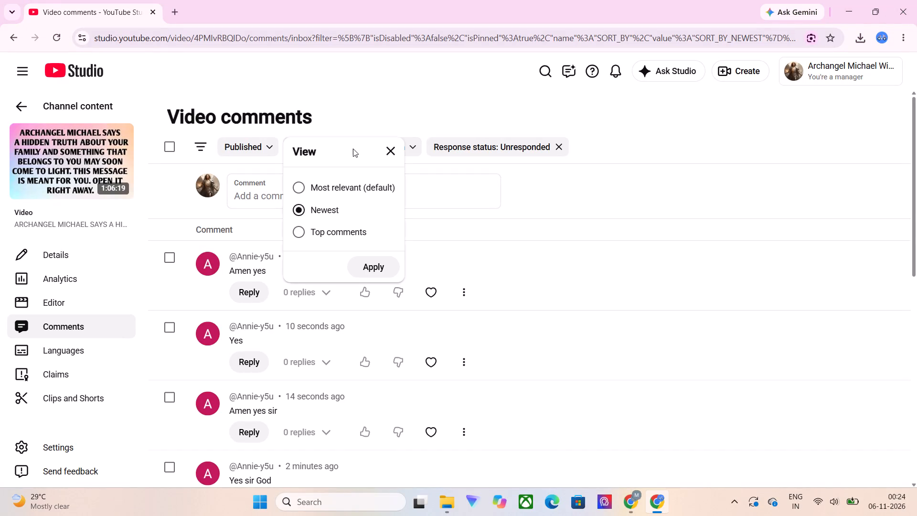
{"action": "left_click", "coordinate": [364, 263]}
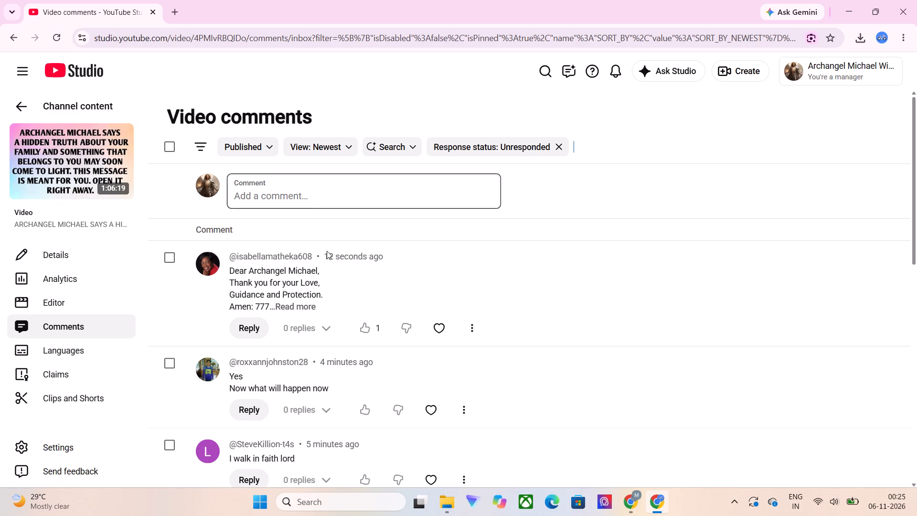
{"action": "left_click", "coordinate": [244, 336]}
{"action": "right_click", "coordinate": [283, 365]}
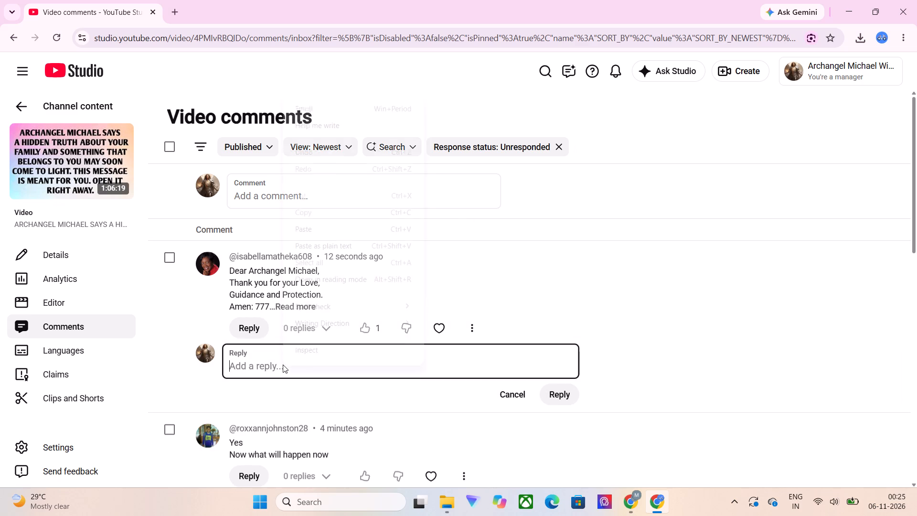
{"action": "left_click", "coordinate": [341, 225]}
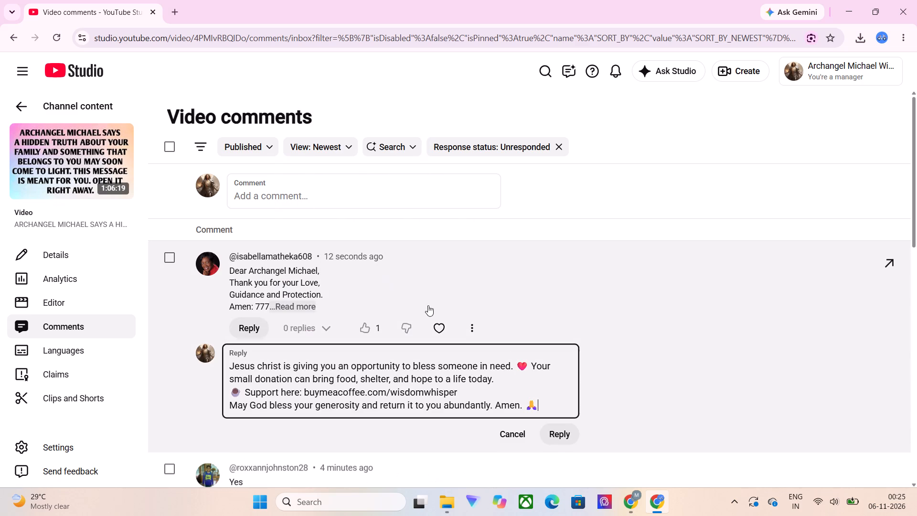
{"action": "left_click", "coordinate": [552, 438]}
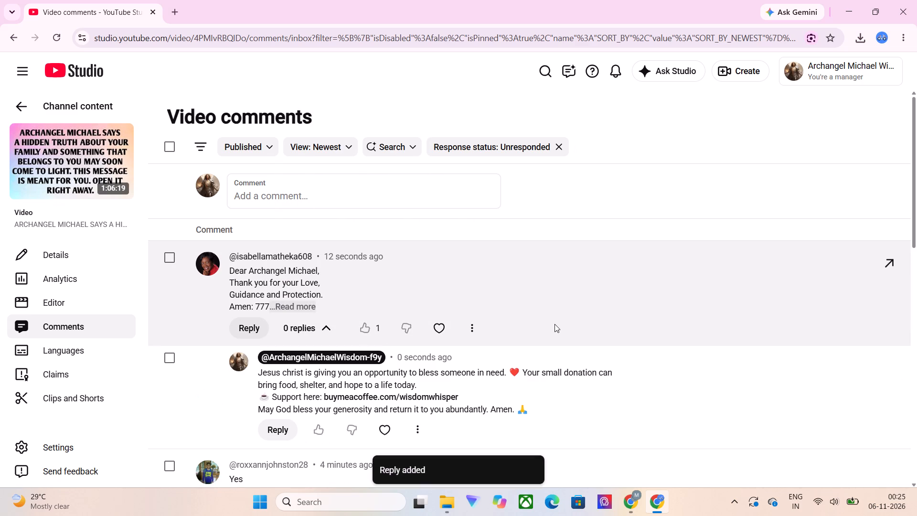
Post the same buymeacoffee.com/wisdomwhisper donation appeal as a reply to the "Yes Now what will happen now" comment.
{"action": "scroll", "coordinate": [554, 324], "scroll_direction": "down", "scroll_amount": 3}
{"action": "left_click", "coordinate": [240, 333]}
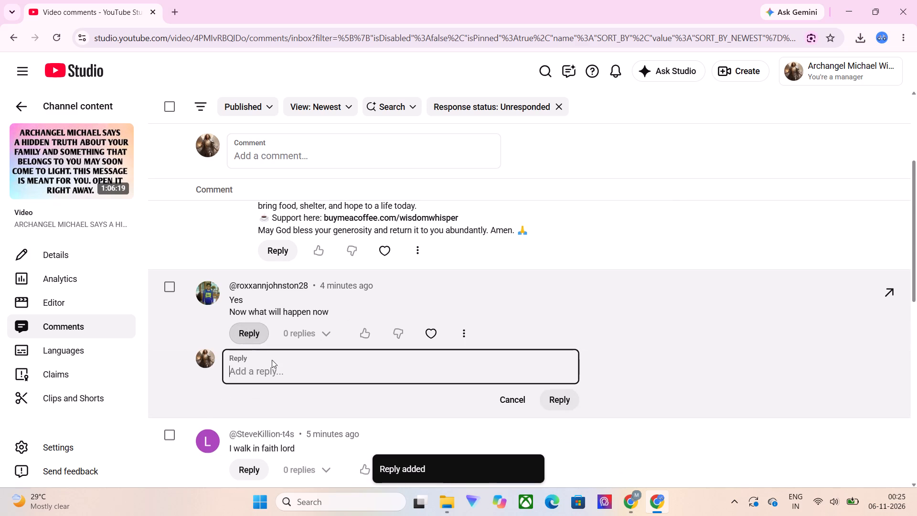
{"action": "right_click", "coordinate": [272, 370]}
{"action": "left_click", "coordinate": [360, 237]}
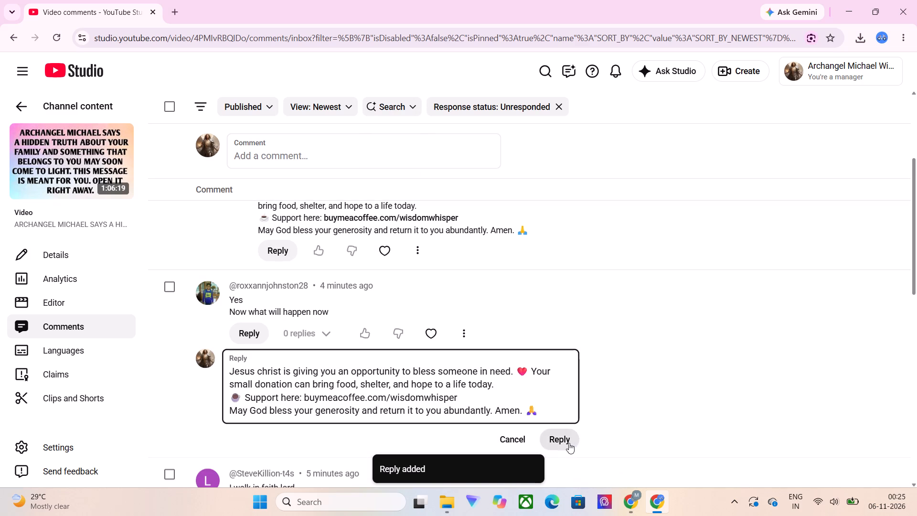
{"action": "left_click", "coordinate": [573, 443]}
Post the same donation appeal as a reply to the "I walk in faith lord" comment.
{"action": "scroll", "coordinate": [612, 352], "scroll_direction": "down", "scroll_amount": 3}
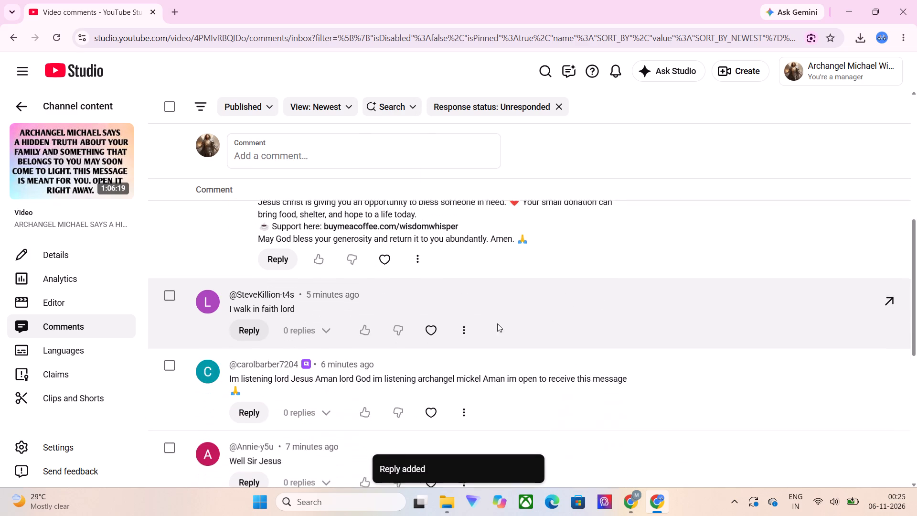
{"action": "left_click", "coordinate": [259, 320]}
{"action": "right_click", "coordinate": [277, 373]}
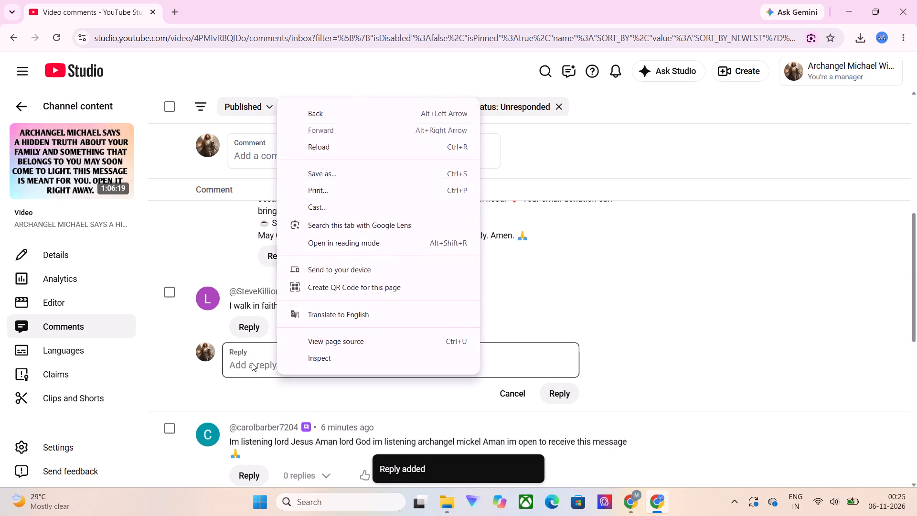
{"action": "right_click", "coordinate": [252, 363]}
{"action": "left_click", "coordinate": [316, 230]}
{"action": "left_click", "coordinate": [565, 438]}
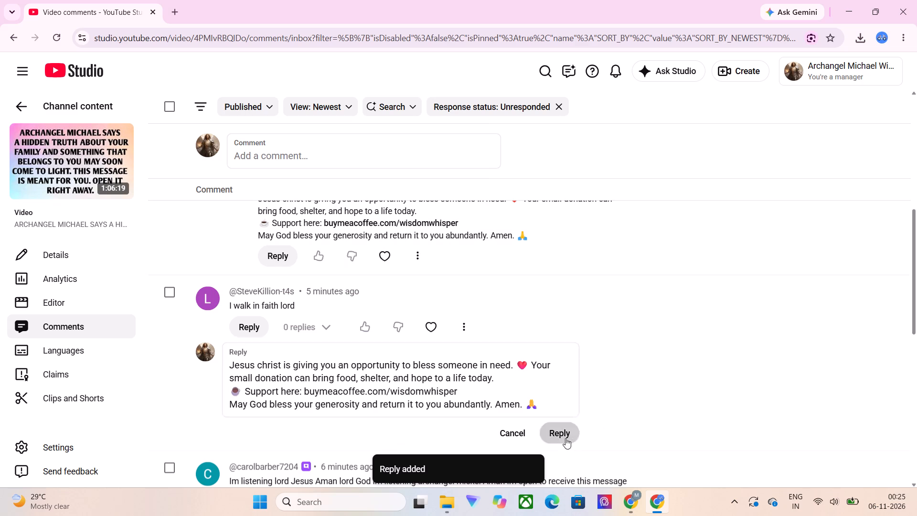
Post the same donation appeal as a reply to the comment beginning "Im listening lord Jesus".
{"action": "scroll", "coordinate": [609, 343], "scroll_direction": "down", "scroll_amount": 4}
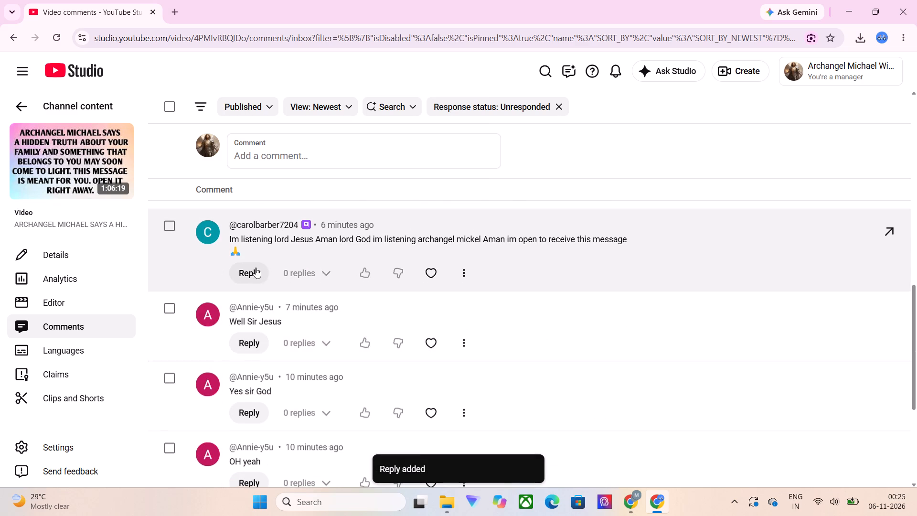
{"action": "double_click", "coordinate": [252, 271]}
{"action": "right_click", "coordinate": [265, 312]}
{"action": "double_click", "coordinate": [329, 185]}
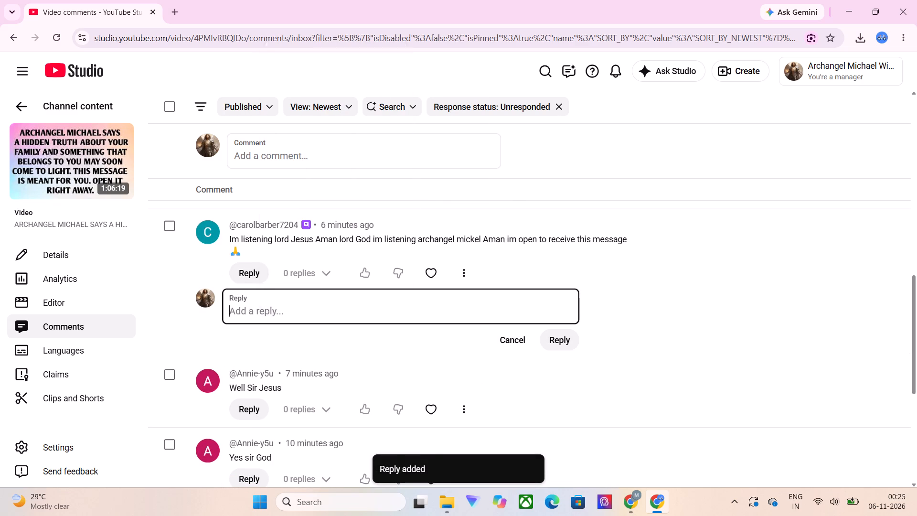
{"action": "left_click", "coordinate": [574, 377]}
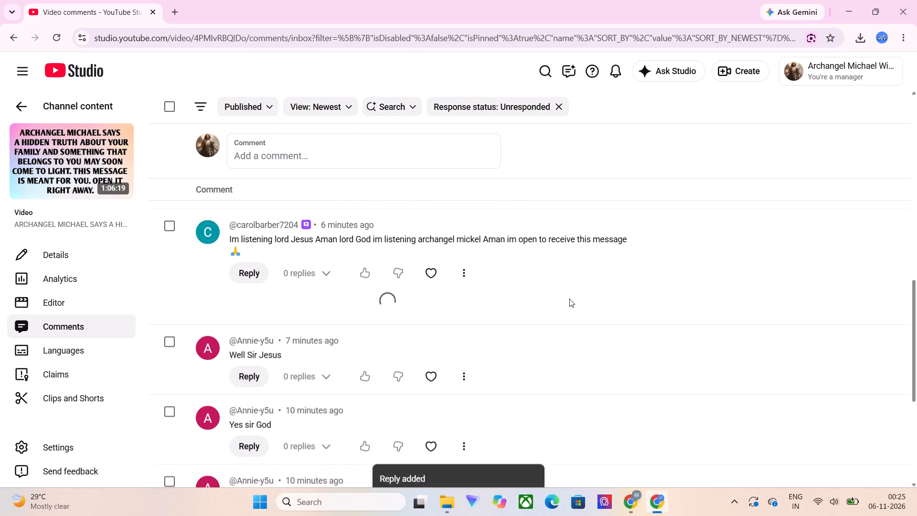
Look through the remaining unresponded comments, reapplying the Newest view several times to check for newly arrived ones.
{"action": "scroll", "coordinate": [569, 299], "scroll_direction": "down", "scroll_amount": 11}
{"action": "scroll", "coordinate": [570, 333], "scroll_direction": "up", "scroll_amount": 4}
{"action": "scroll", "coordinate": [570, 333], "scroll_direction": "down", "scroll_amount": 6}
{"action": "scroll", "coordinate": [570, 333], "scroll_direction": "up", "scroll_amount": 20}
{"action": "scroll", "coordinate": [317, 246], "scroll_direction": "up", "scroll_amount": 3}
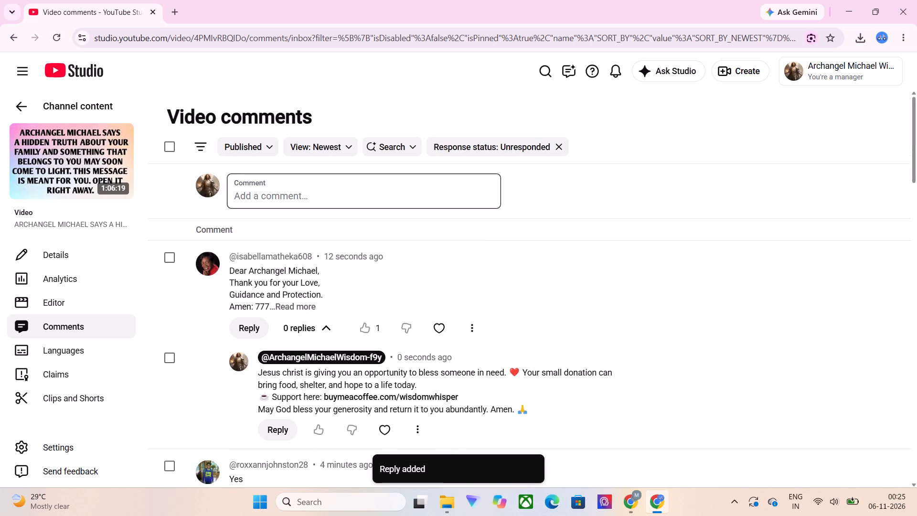
{"action": "left_click", "coordinate": [335, 150]}
{"action": "left_click", "coordinate": [364, 271]}
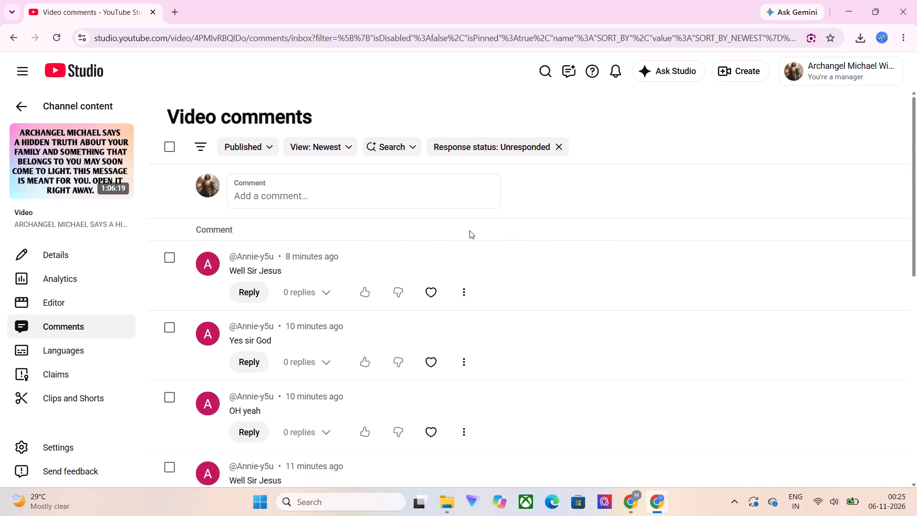
{"action": "left_click", "coordinate": [356, 152]}
{"action": "left_click", "coordinate": [371, 277]}
{"action": "left_click", "coordinate": [333, 150]}
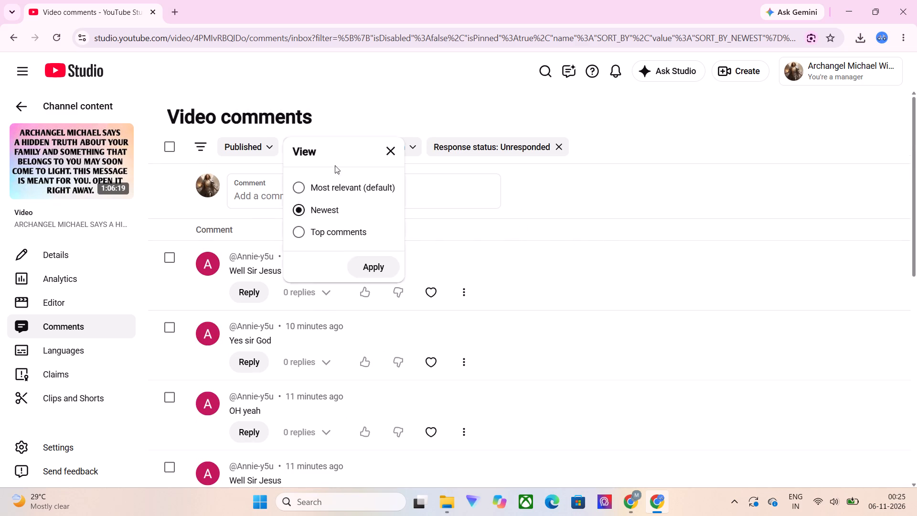
{"action": "left_click", "coordinate": [360, 274]}
{"action": "scroll", "coordinate": [588, 488], "scroll_direction": "down", "scroll_amount": 7}
{"action": "scroll", "coordinate": [594, 421], "scroll_direction": "down", "scroll_amount": 9}
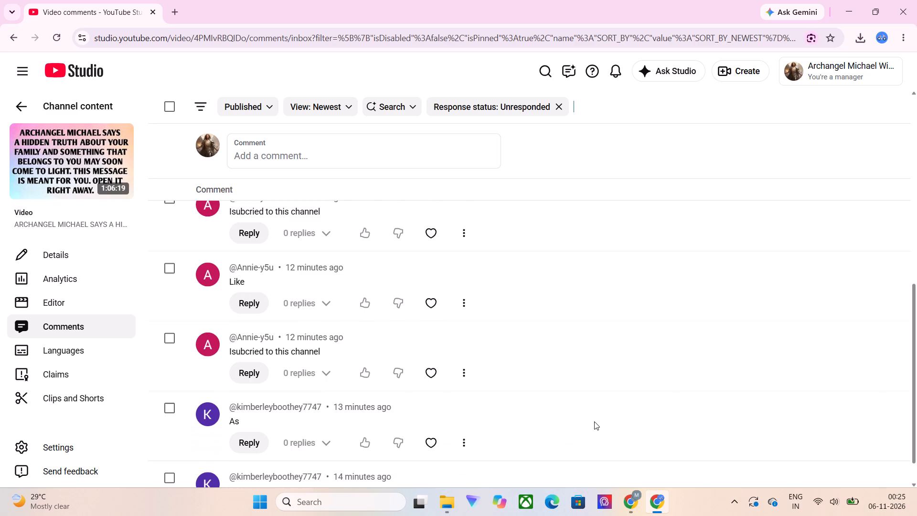
{"action": "scroll", "coordinate": [594, 421], "scroll_direction": "down", "scroll_amount": 4}
{"action": "scroll", "coordinate": [594, 421], "scroll_direction": "up", "scroll_amount": 7}
{"action": "scroll", "coordinate": [522, 378], "scroll_direction": "up", "scroll_amount": 9}
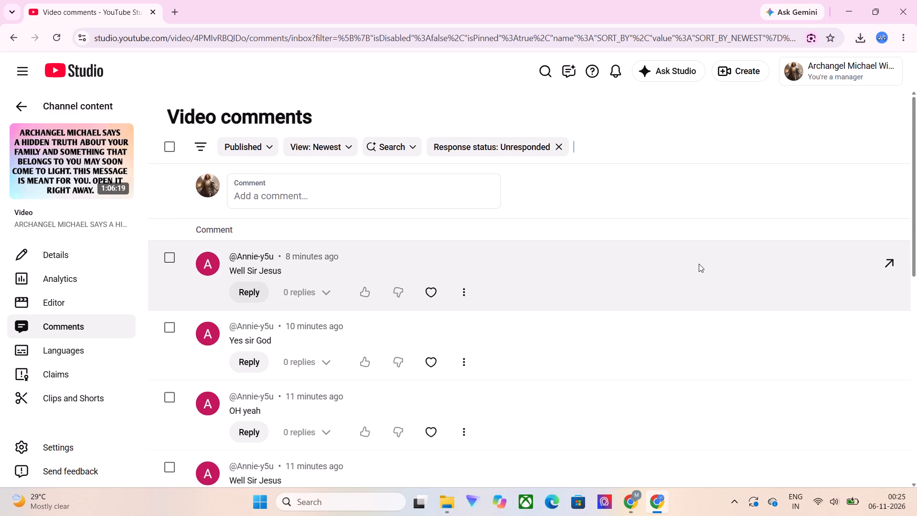
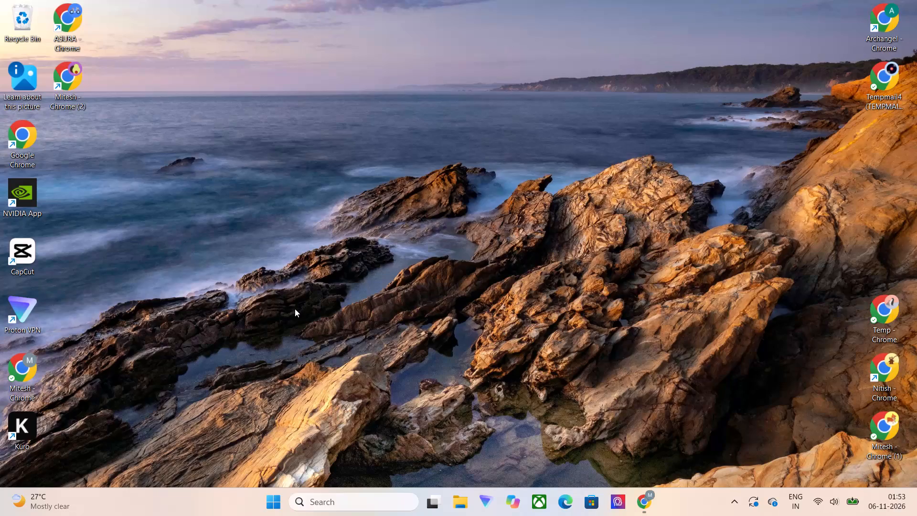
Switch to the Windows desktop's Start screen and bring up the computer's power options.
{"action": "left_click", "coordinate": [272, 506]}
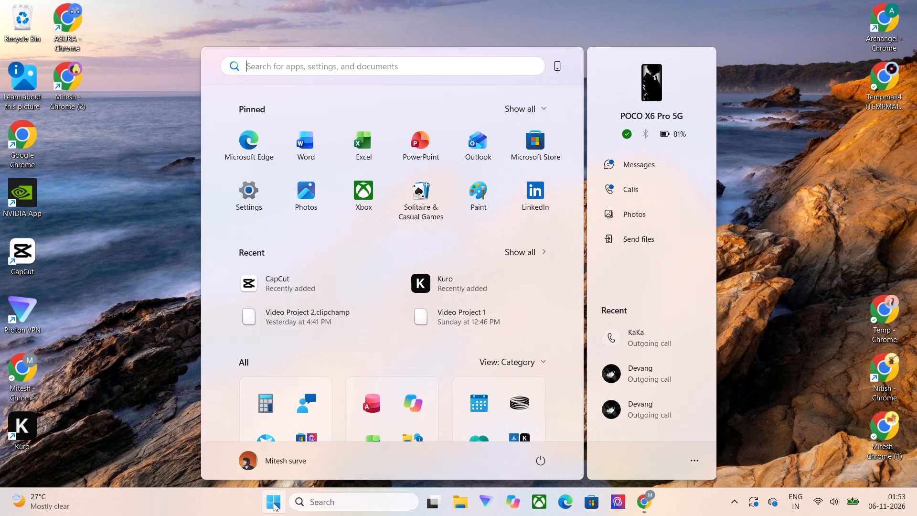
{"action": "left_click", "coordinate": [540, 458]}
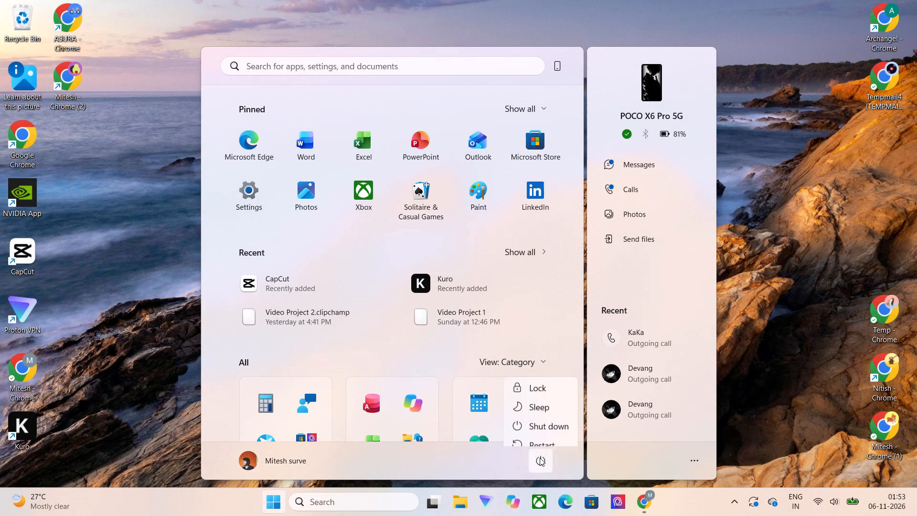